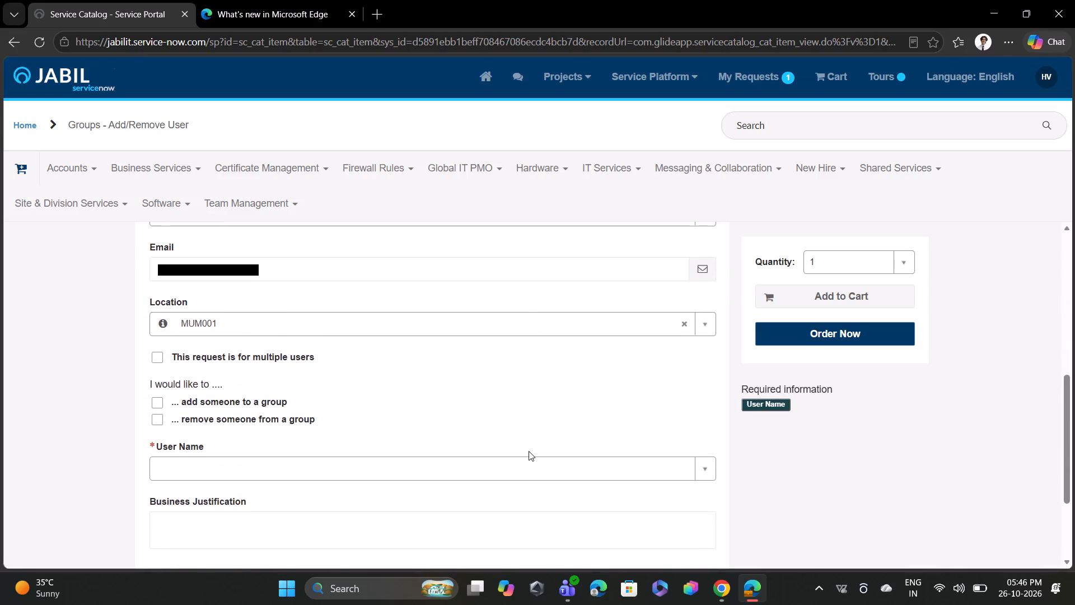
Review the Groups - Add/Remove User request form, including the choices available for the required User Name field.
scroll(216, 376, down, 3)
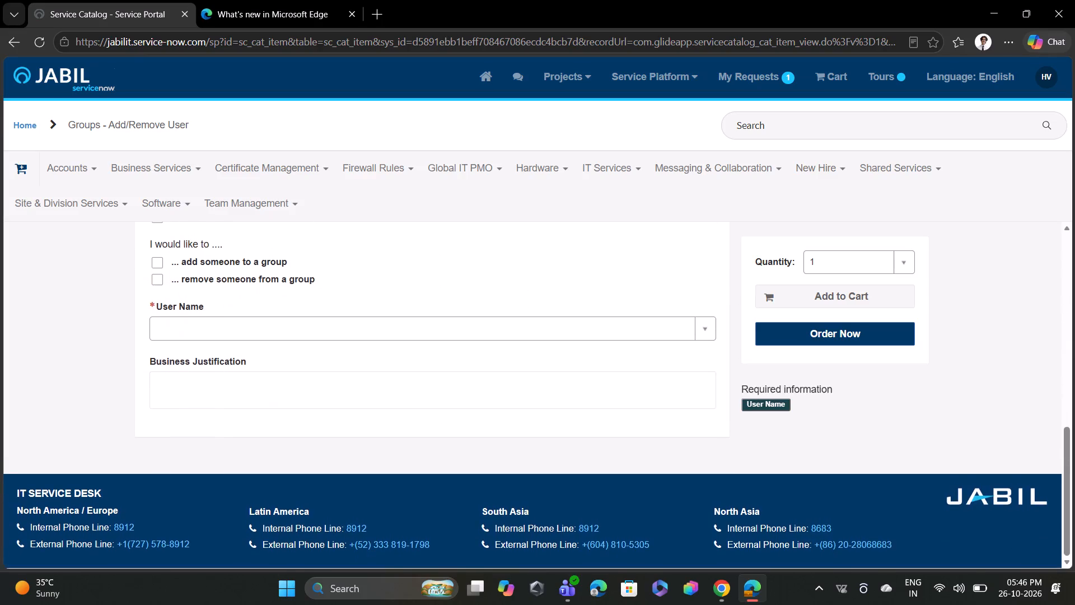
click(217, 318)
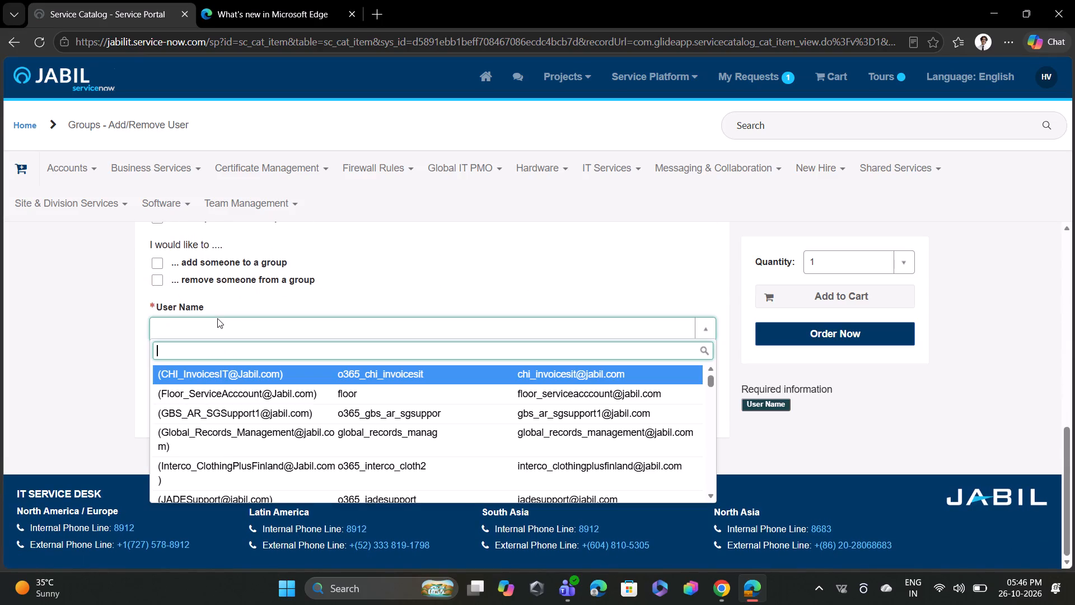
click(217, 318)
scroll(217, 318, up, 2)
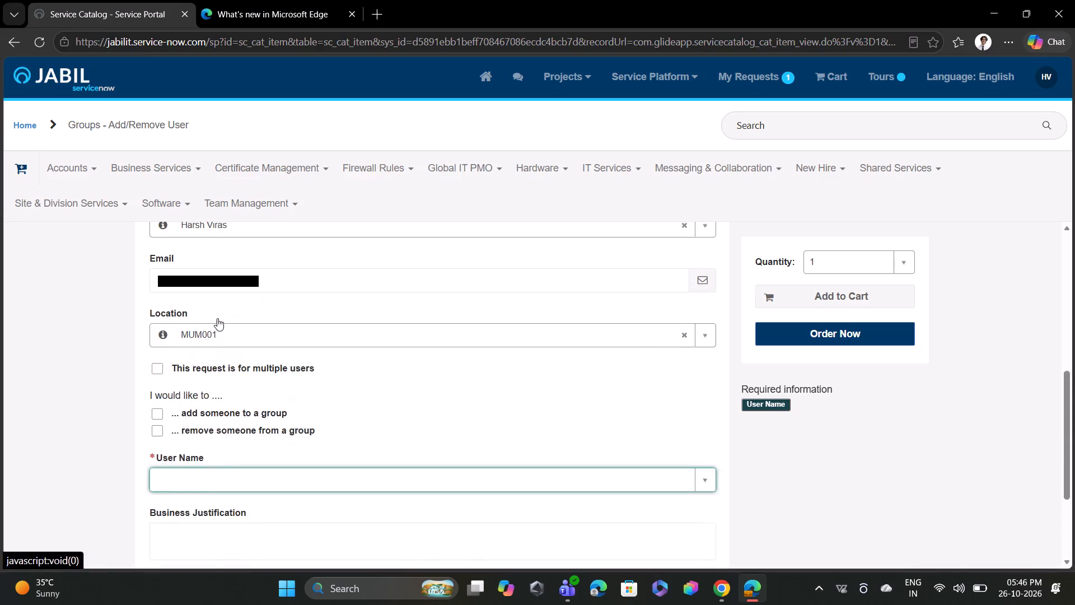
scroll(217, 318, up, 5)
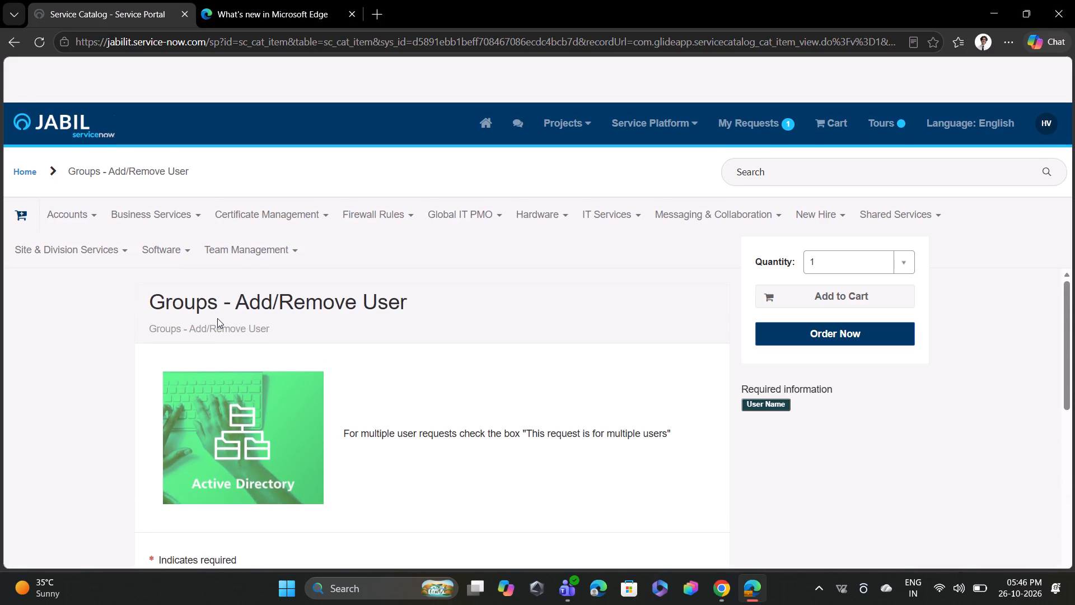
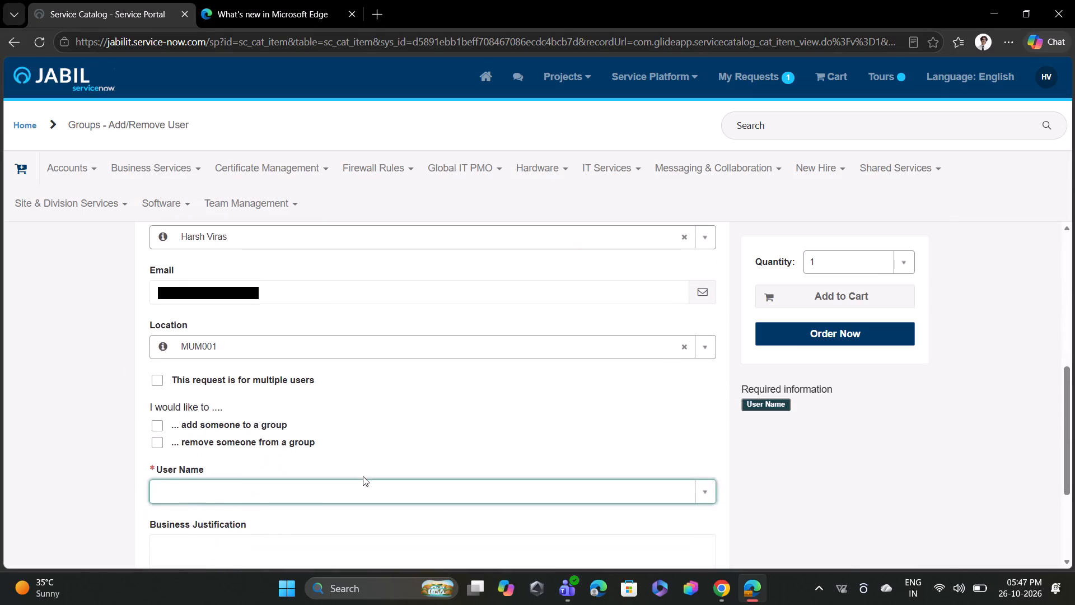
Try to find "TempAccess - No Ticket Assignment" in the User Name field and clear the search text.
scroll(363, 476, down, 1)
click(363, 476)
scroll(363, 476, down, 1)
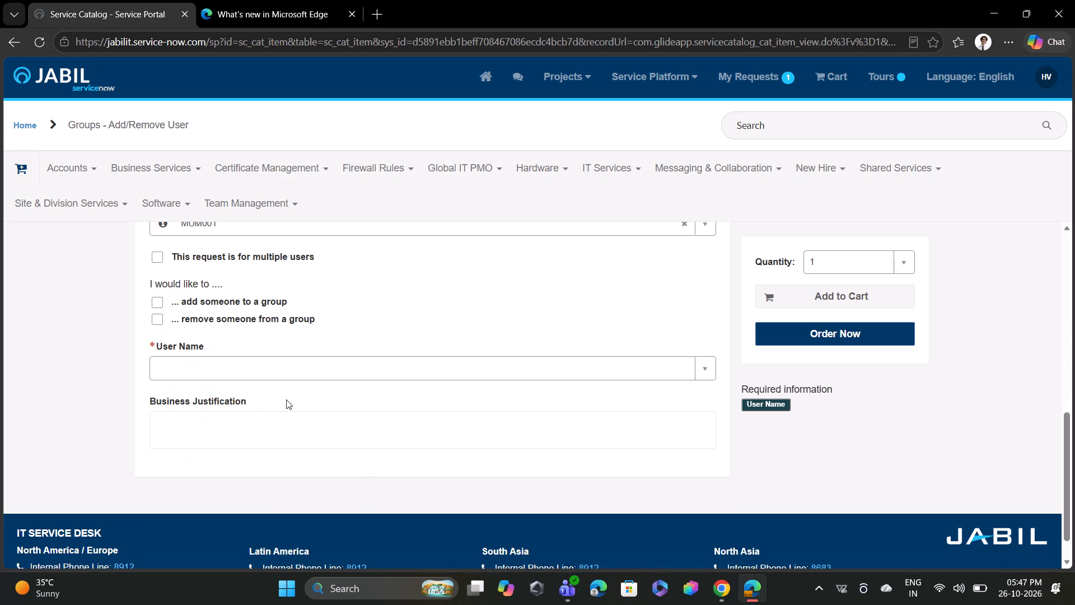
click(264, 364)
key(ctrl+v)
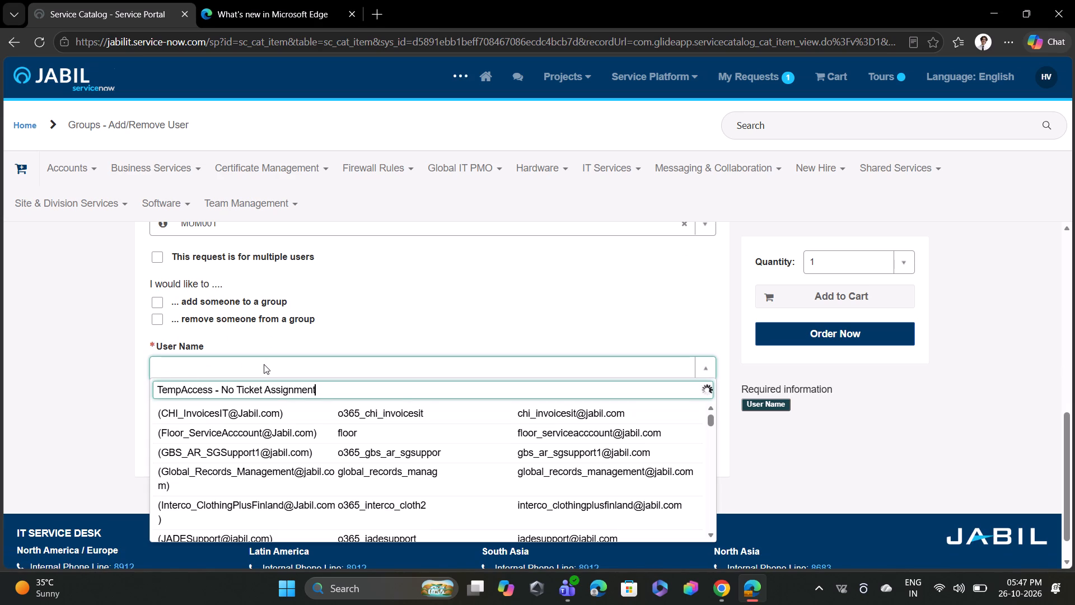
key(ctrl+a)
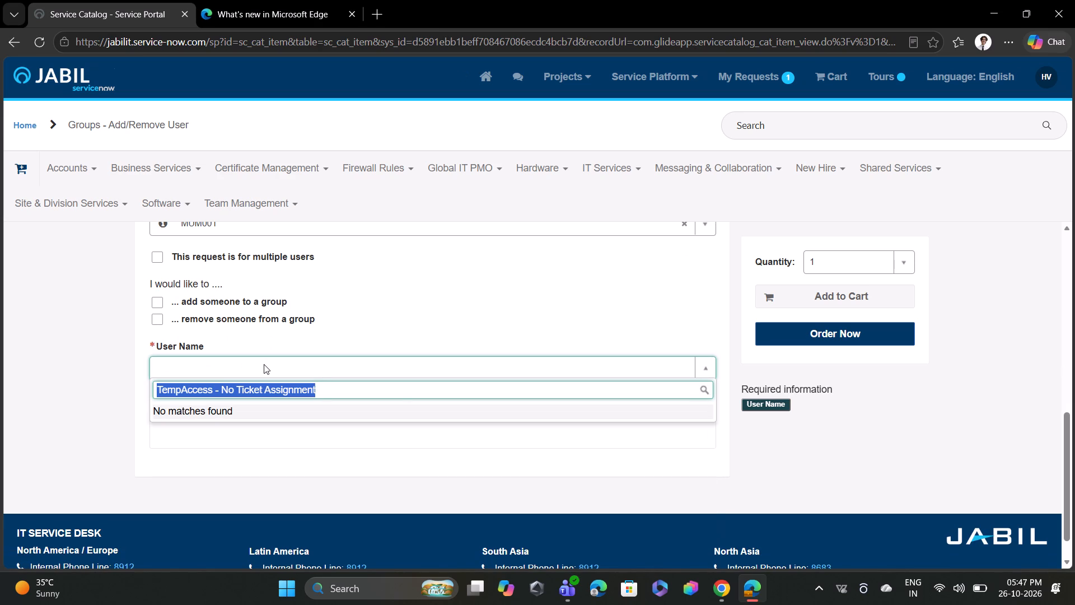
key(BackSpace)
Review the request form from the title to the Business Justification field, including the required User Name and the Requested For choices.
scroll(264, 364, up, 2)
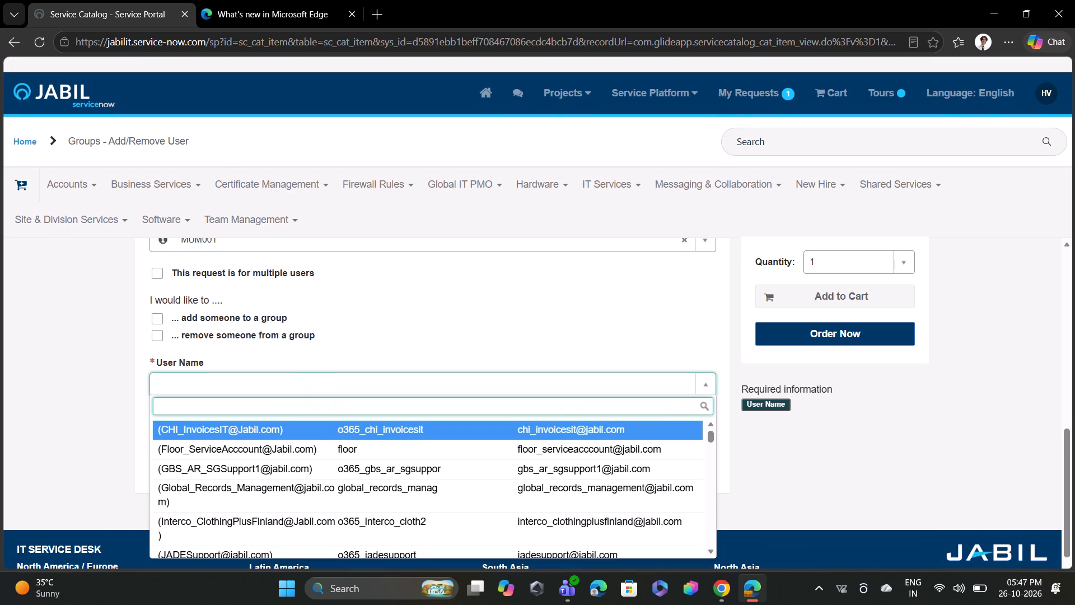
scroll(187, 311, up, 1)
scroll(187, 311, down, 1)
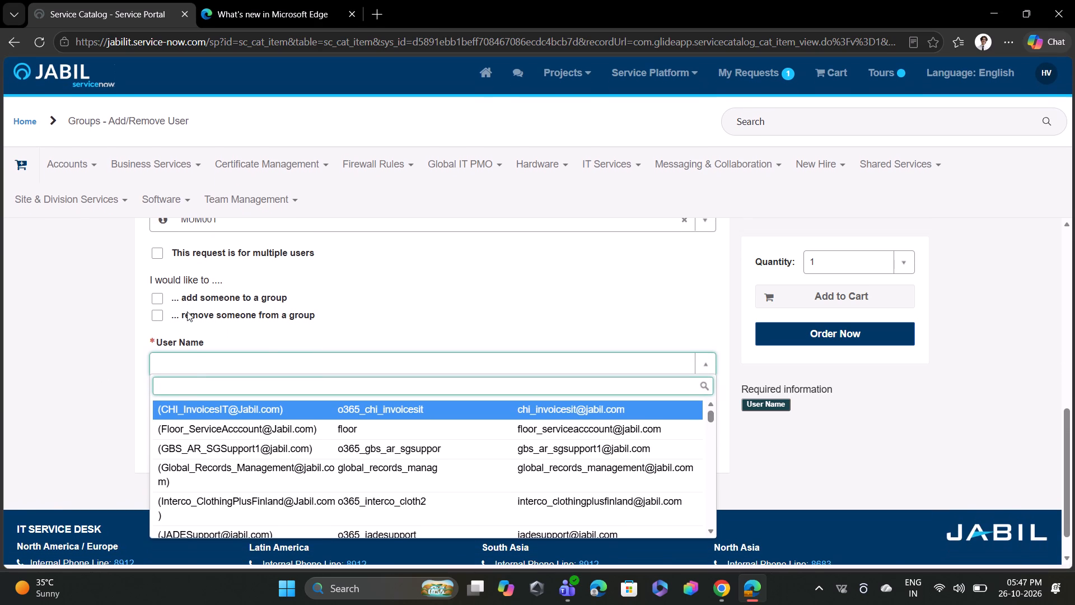
scroll(187, 311, down, 1)
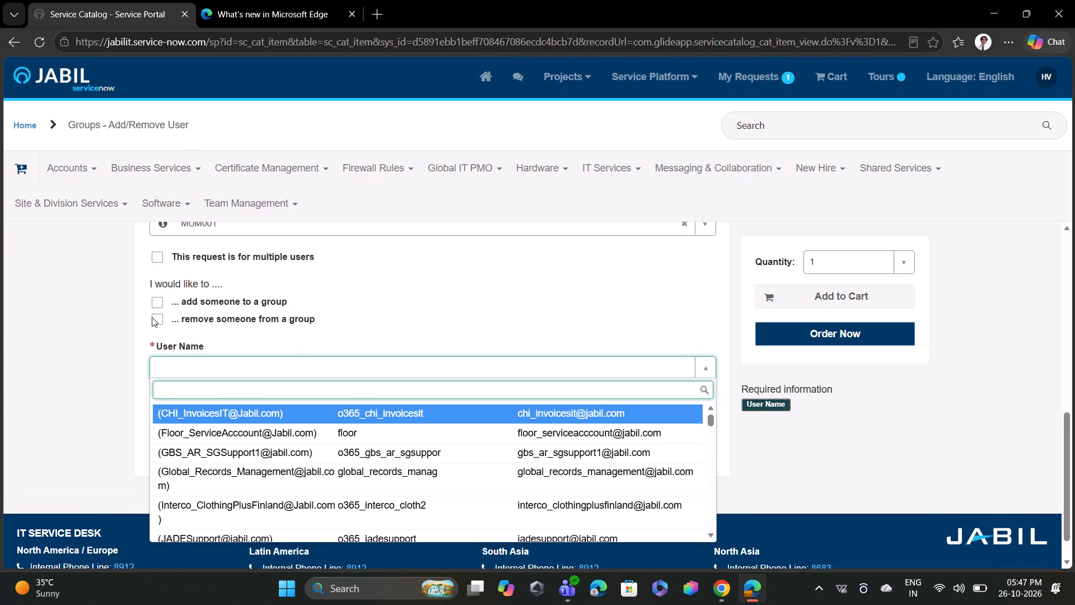
scroll(228, 308, up, 1)
scroll(436, 313, up, 1)
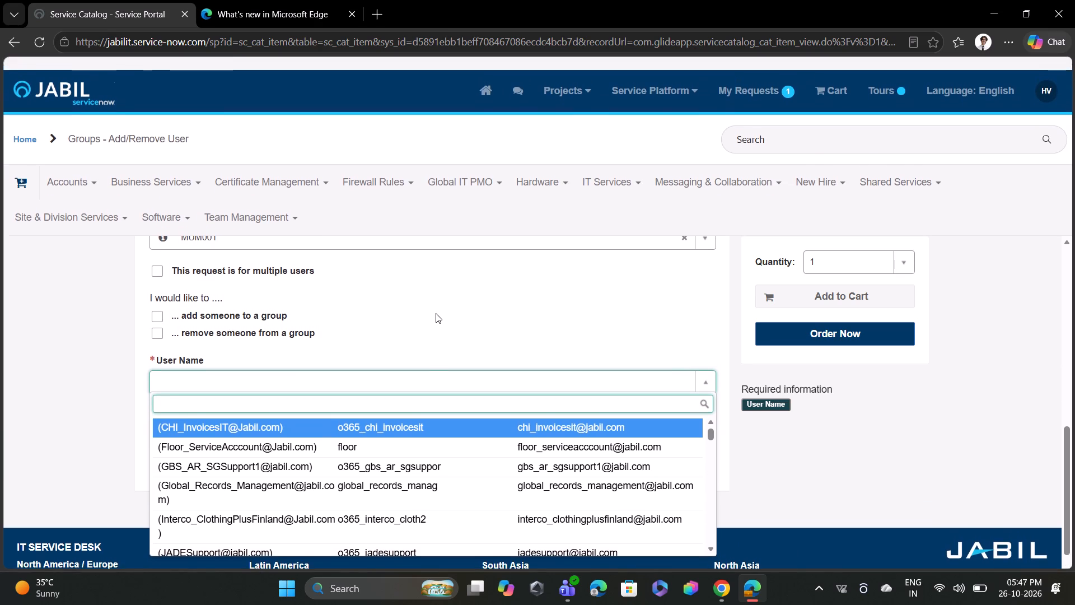
scroll(857, 522, up, 6)
scroll(857, 522, down, 6)
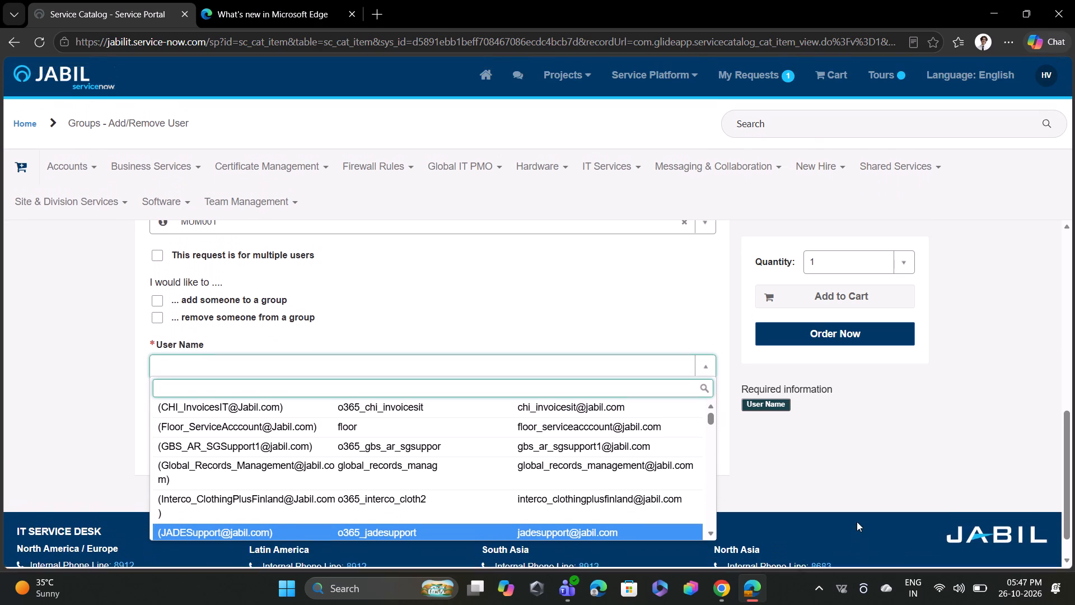
click(774, 403)
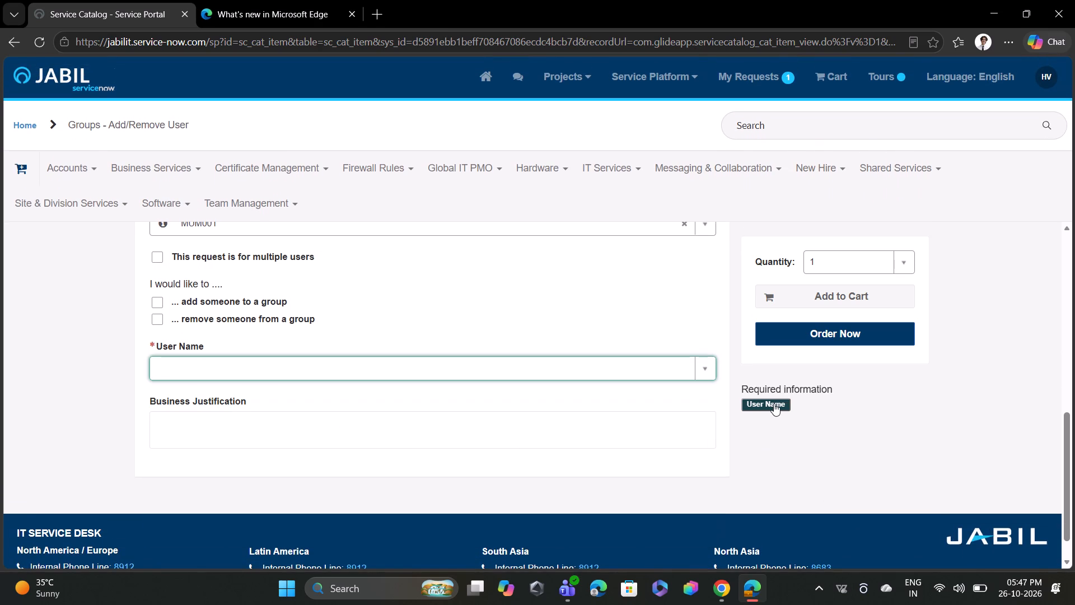
click(774, 403)
scroll(429, 246, up, 5)
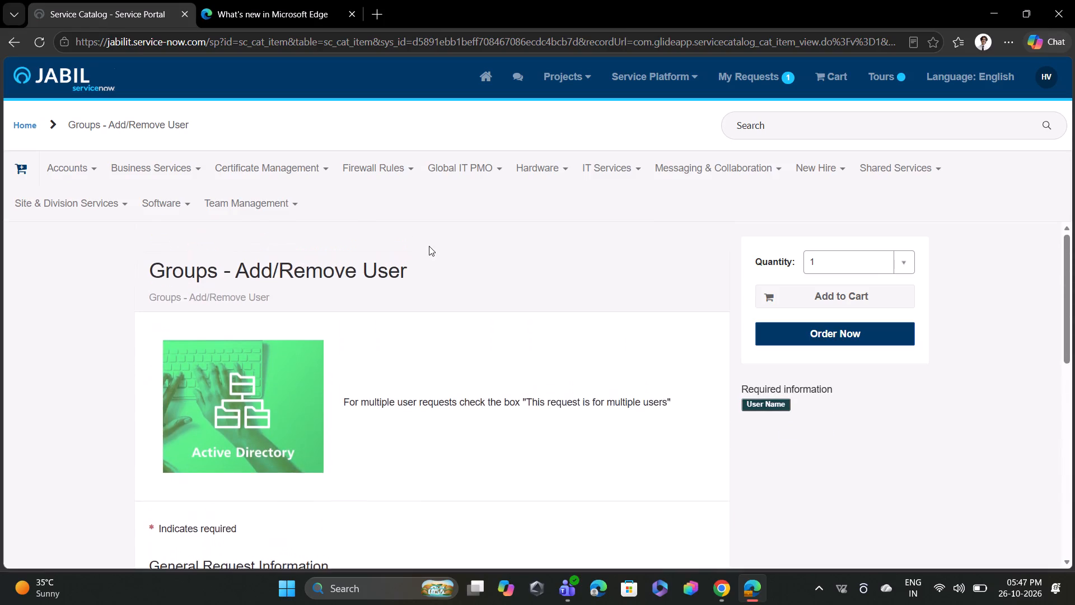
scroll(429, 246, down, 1)
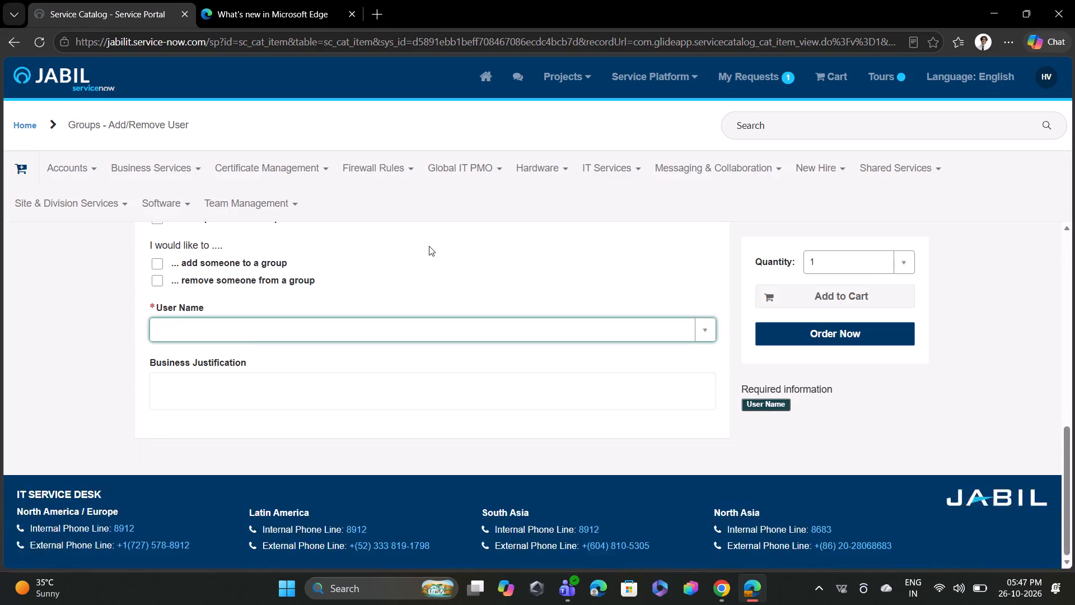
scroll(429, 246, up, 8)
scroll(429, 246, down, 1)
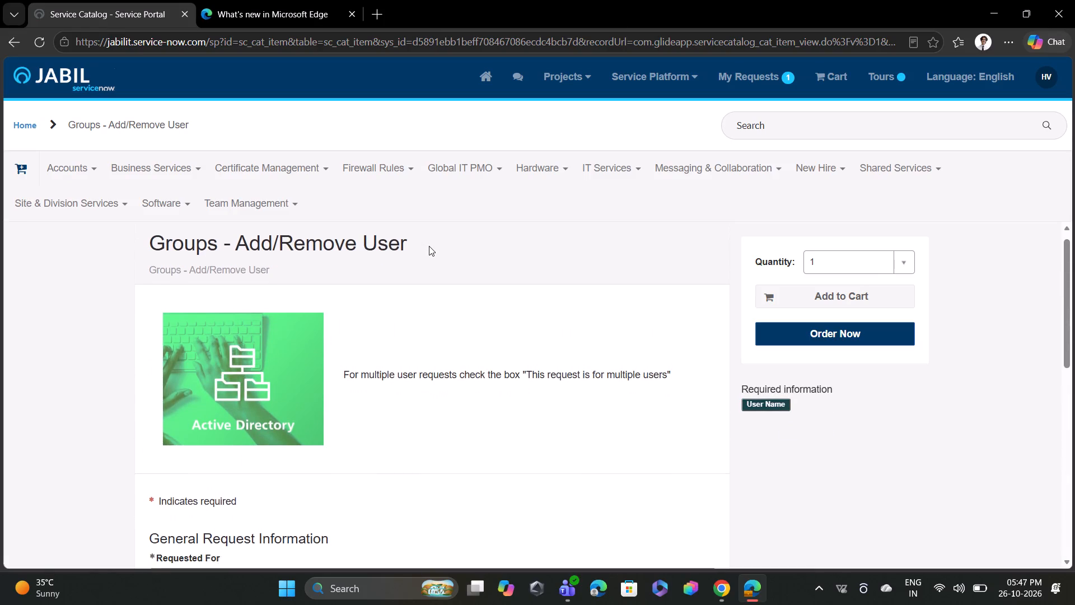
scroll(429, 246, down, 2)
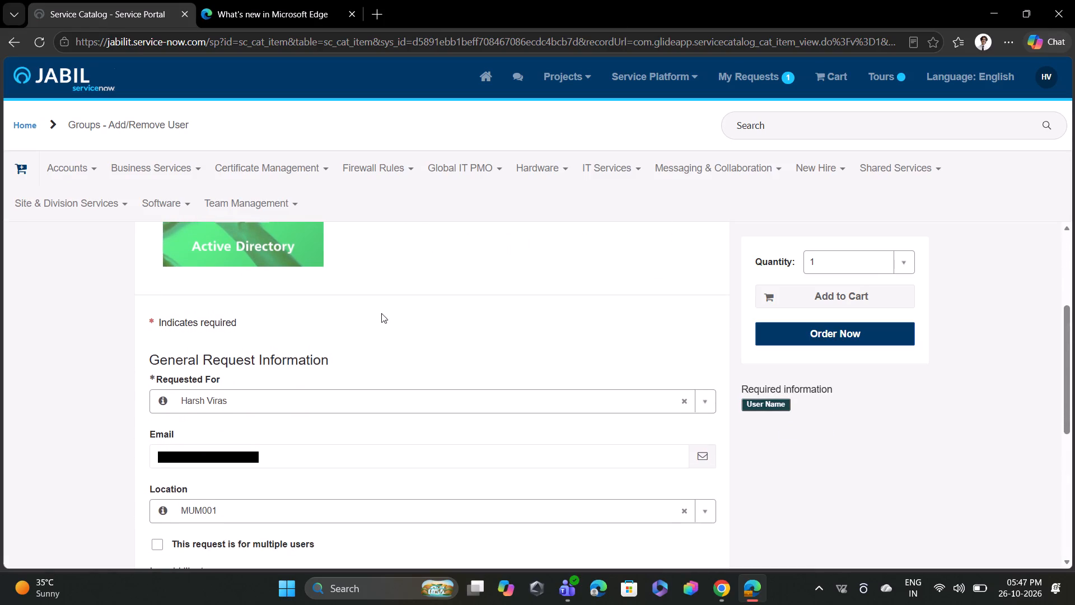
click(432, 433)
click(438, 441)
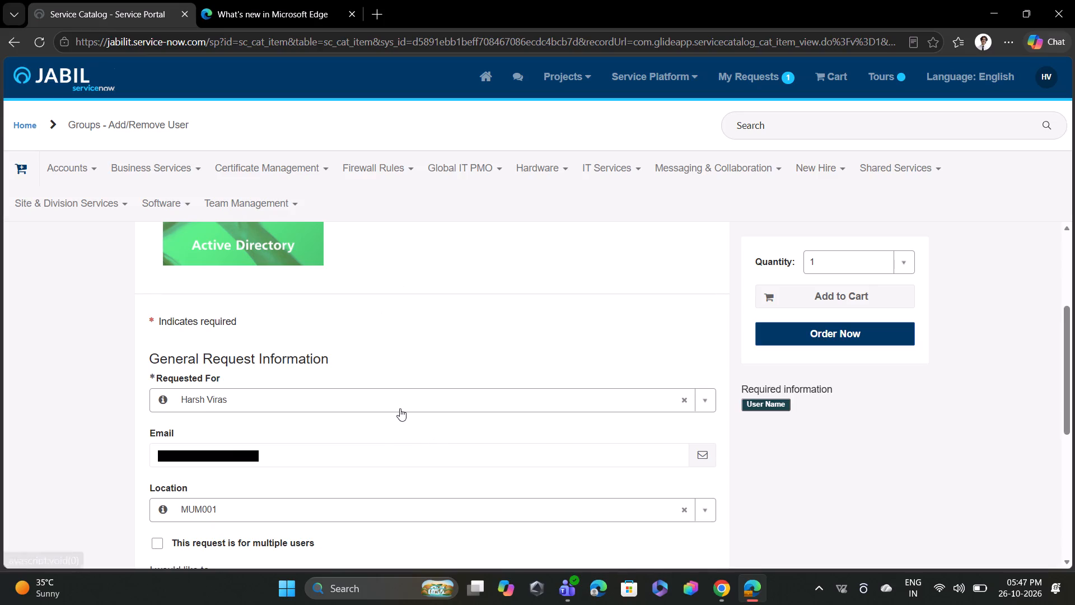
click(400, 408)
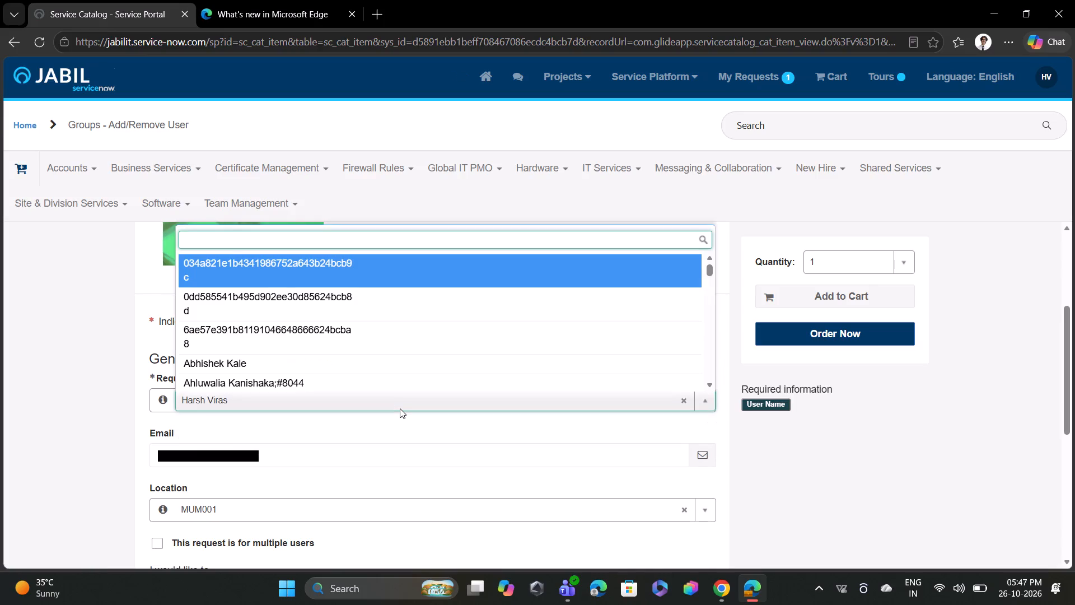
click(403, 429)
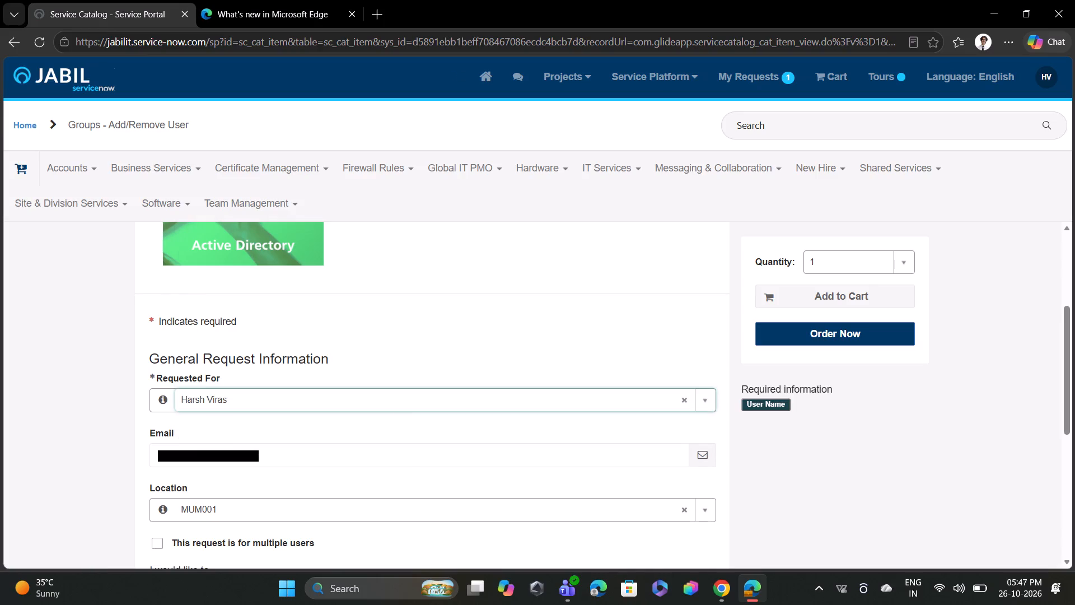
scroll(352, 450, down, 1)
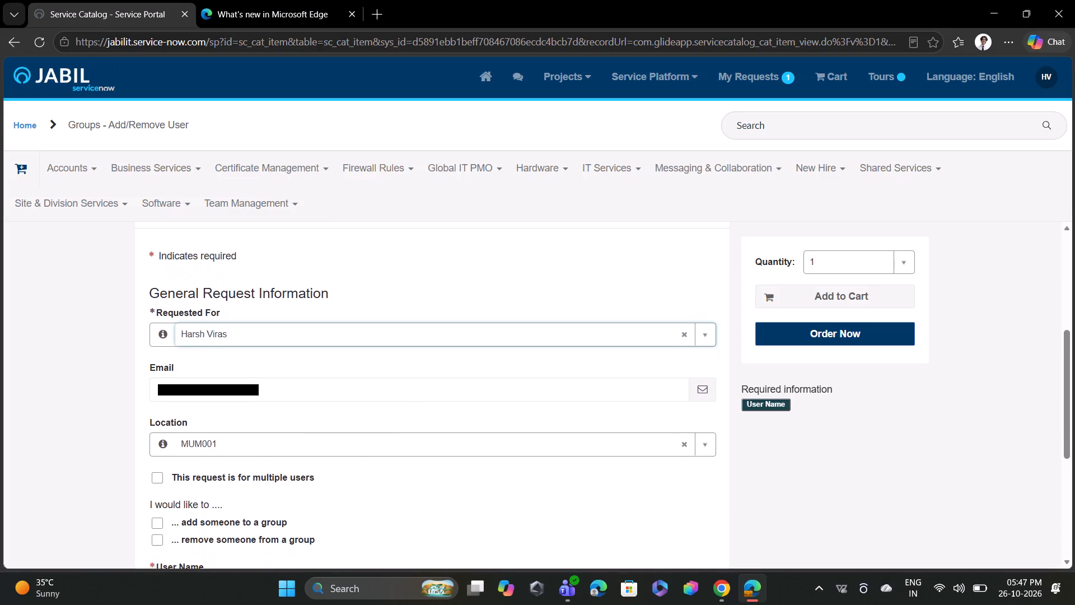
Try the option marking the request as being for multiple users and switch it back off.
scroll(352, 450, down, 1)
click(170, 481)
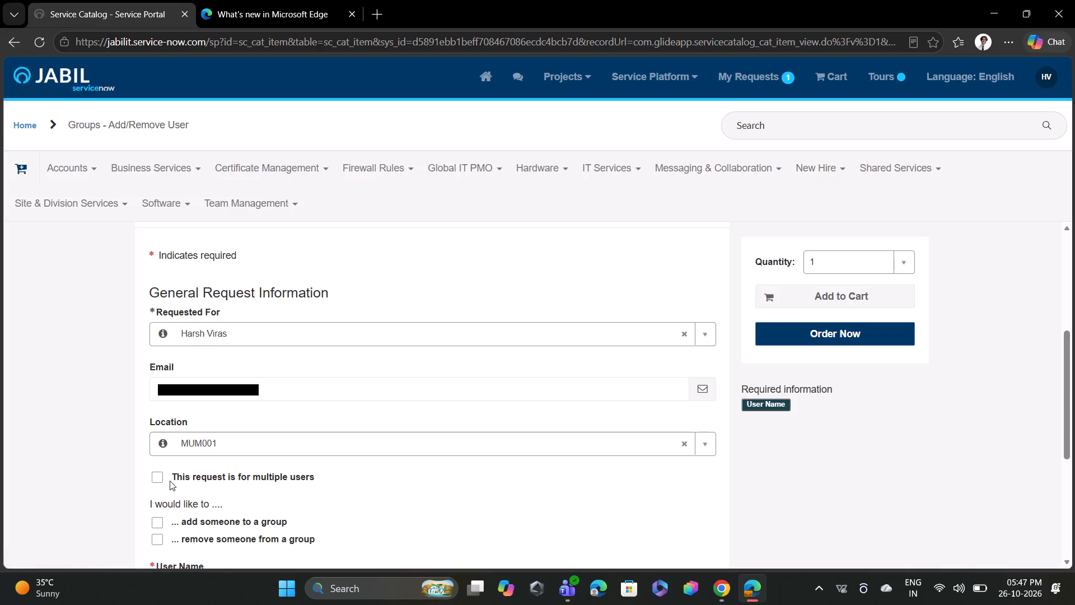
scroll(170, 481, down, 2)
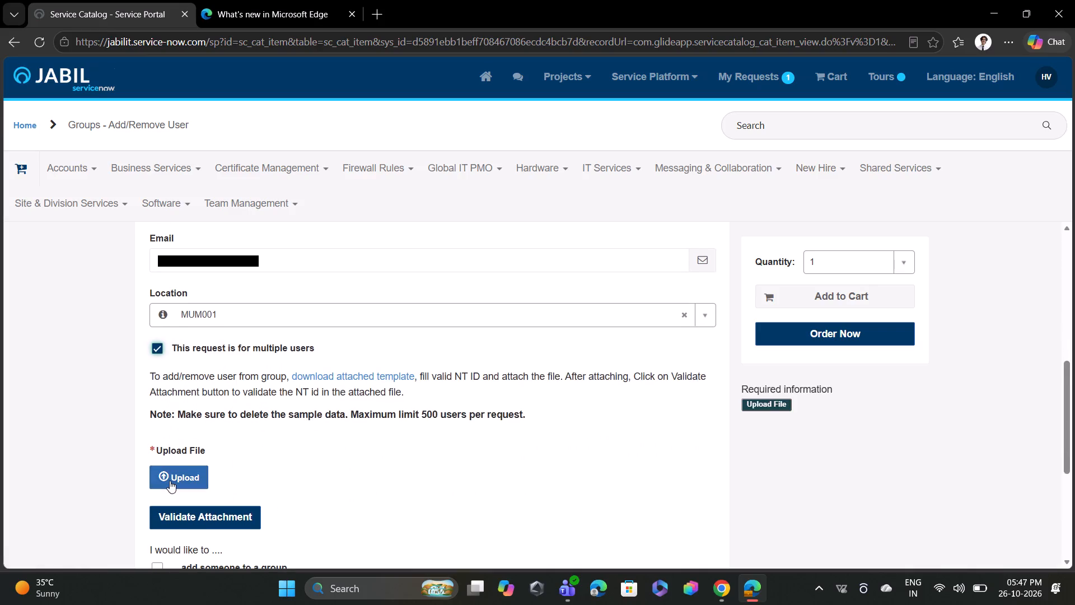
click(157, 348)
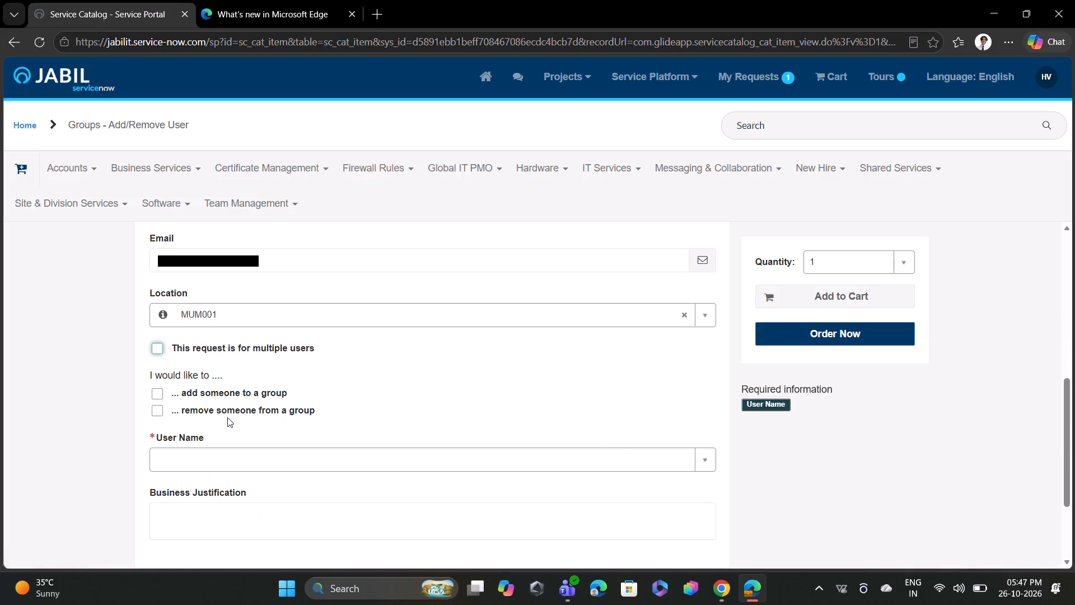
Find the requester by name in the User Name field and select that person as the user.
click(235, 460)
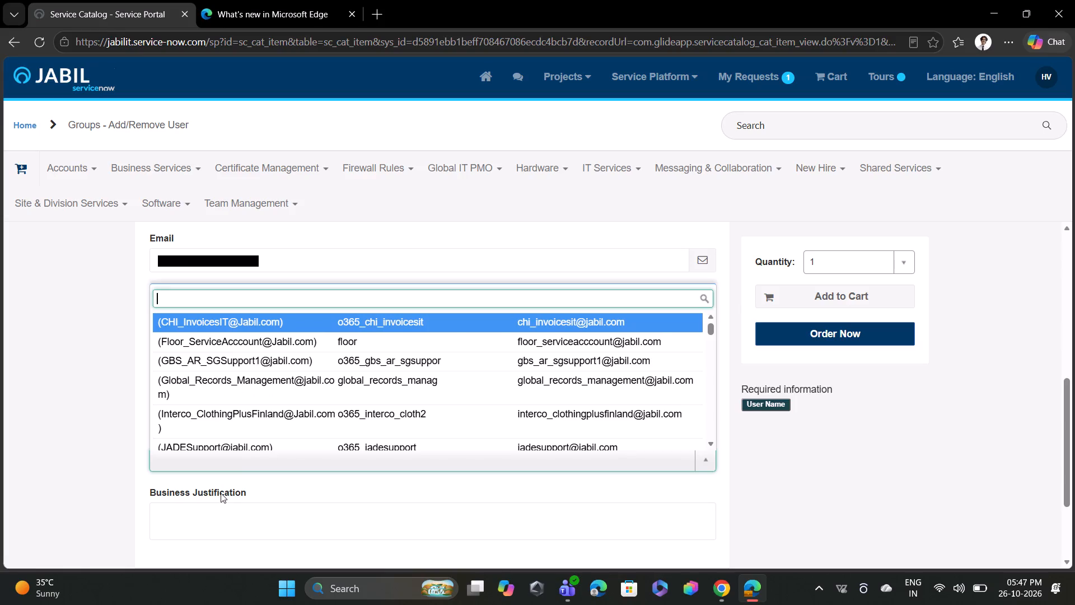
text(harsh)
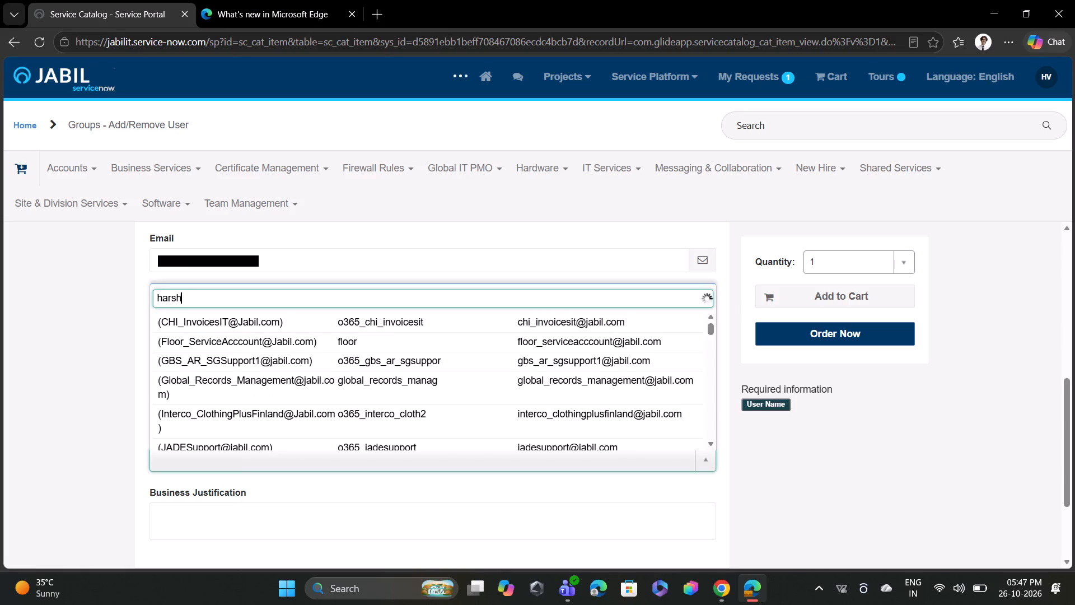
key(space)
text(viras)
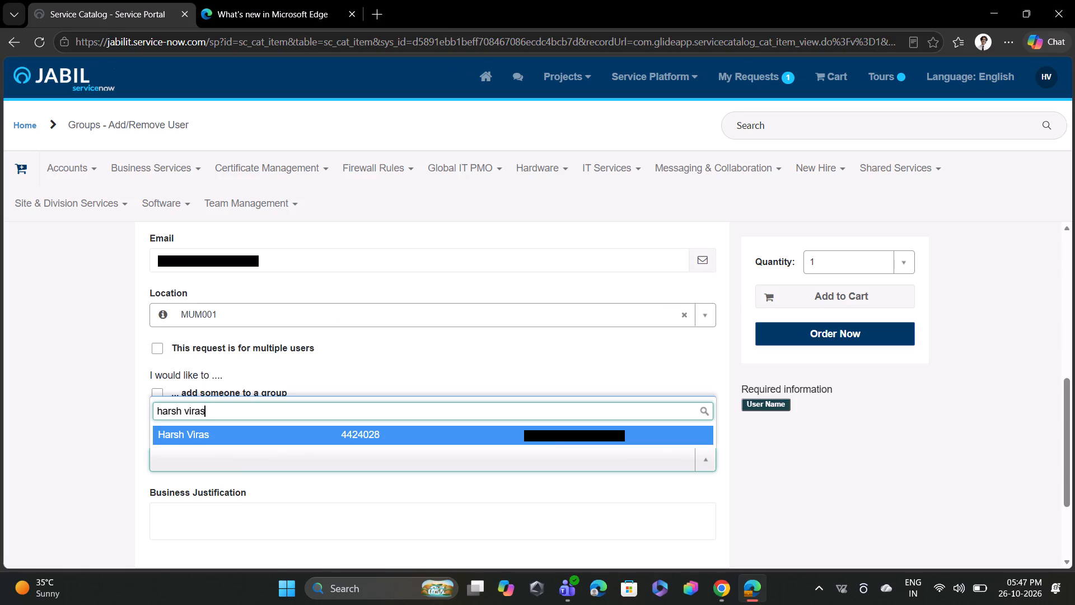
click(308, 433)
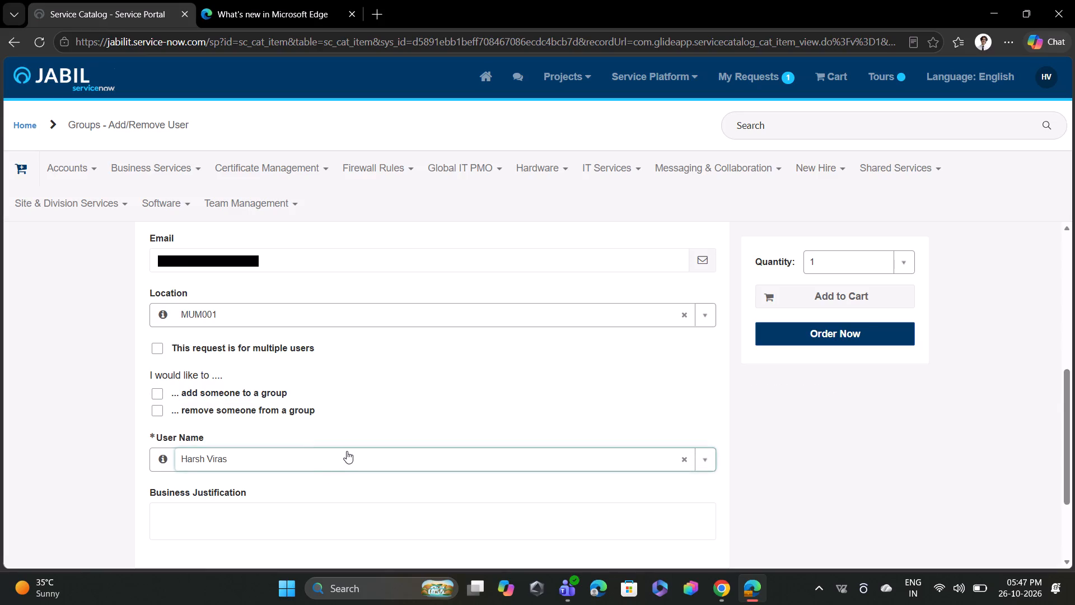
Choose to add someone to a group and set the Group Name to TempAccess - No Ticket Assignment.
click(161, 390)
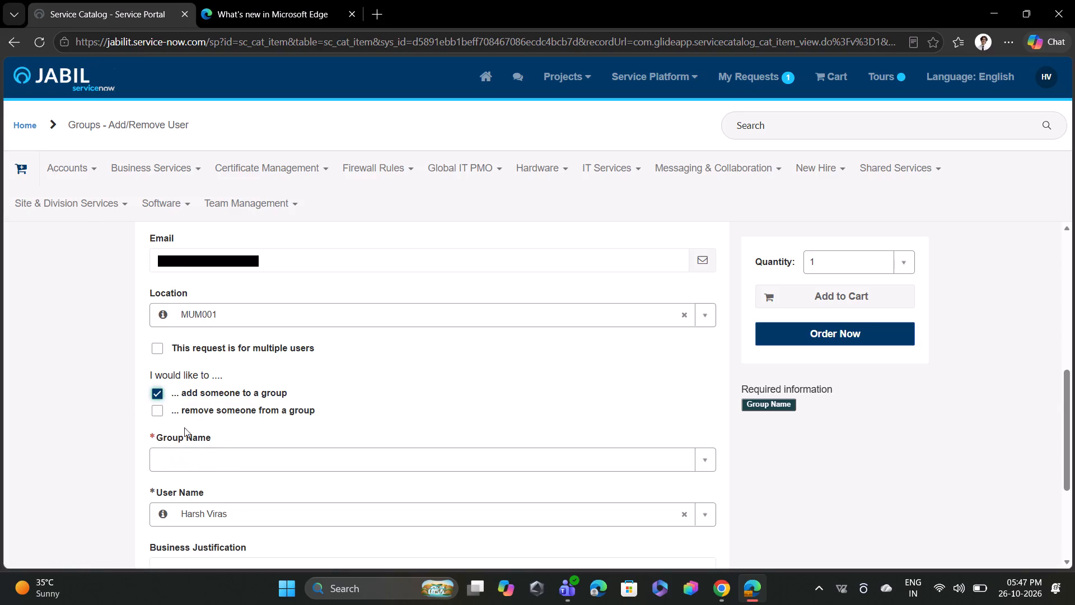
click(216, 464)
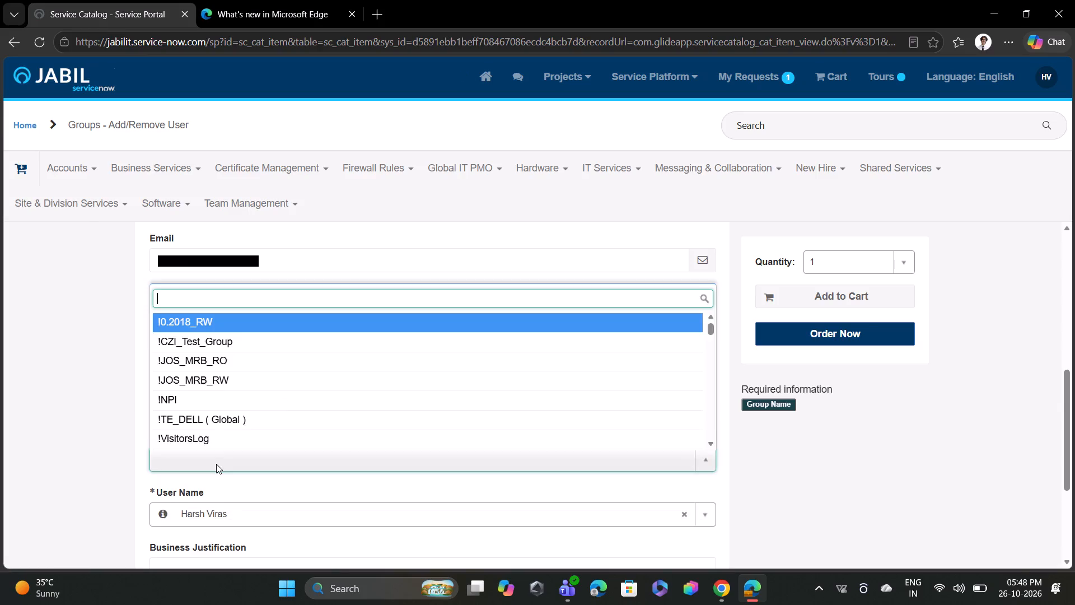
key(ctrl+v)
ctrl+click(216, 464)
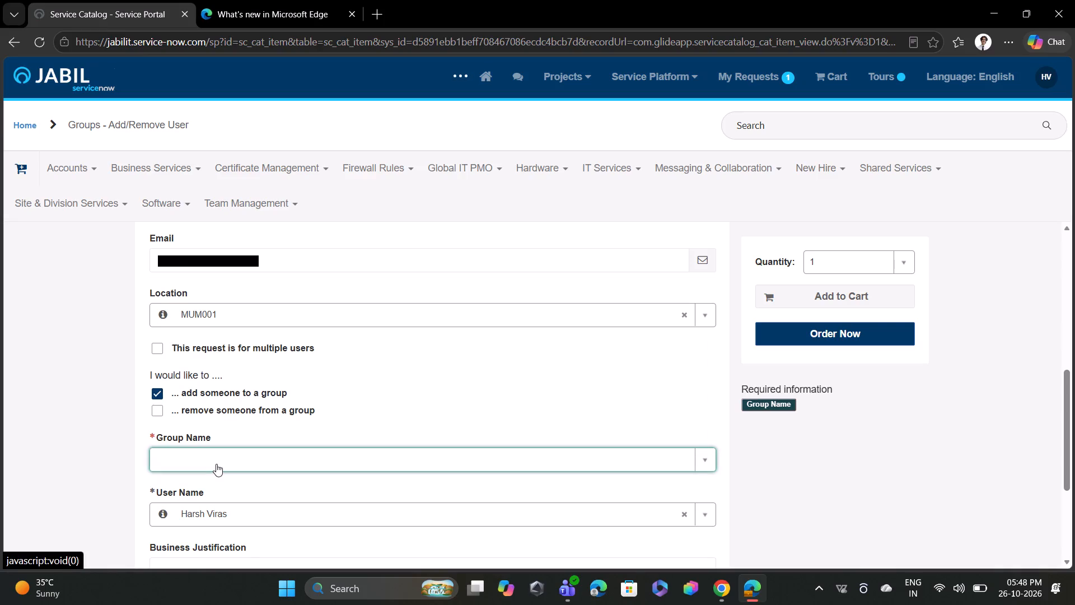
click(216, 464)
click(216, 464)
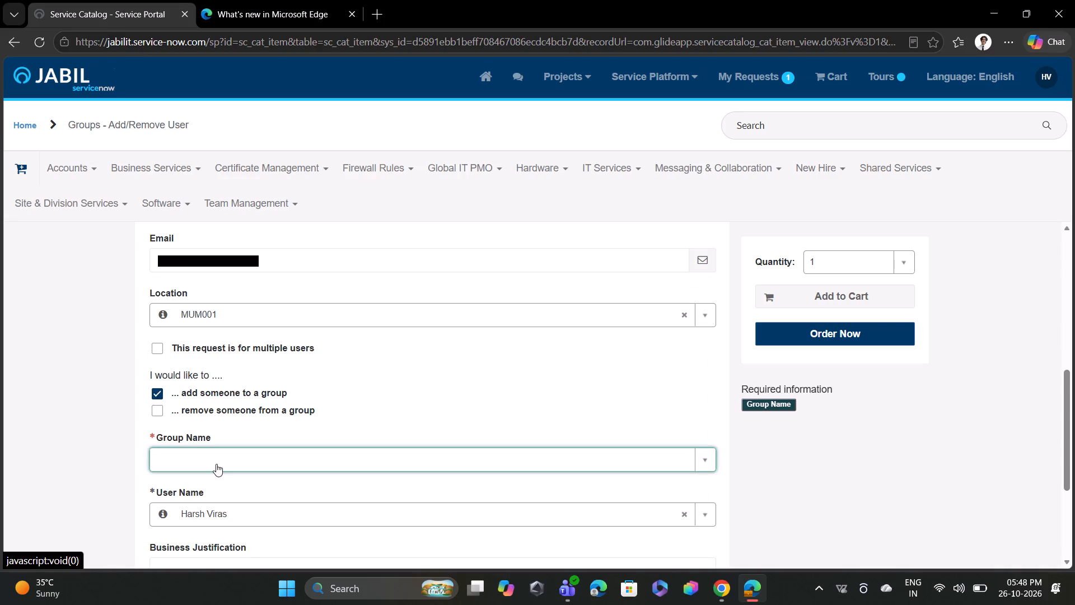
click(216, 464)
key(ctrl+v)
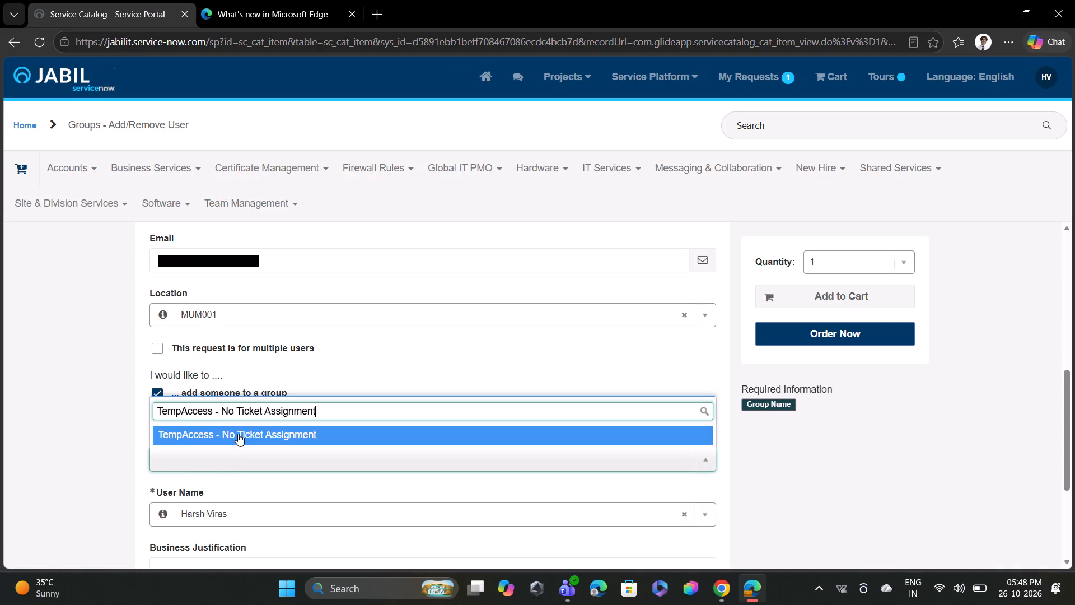
click(239, 434)
Review the group, licence cost note and user entries on the form, including the User Name choices.
scroll(296, 444, down, 1)
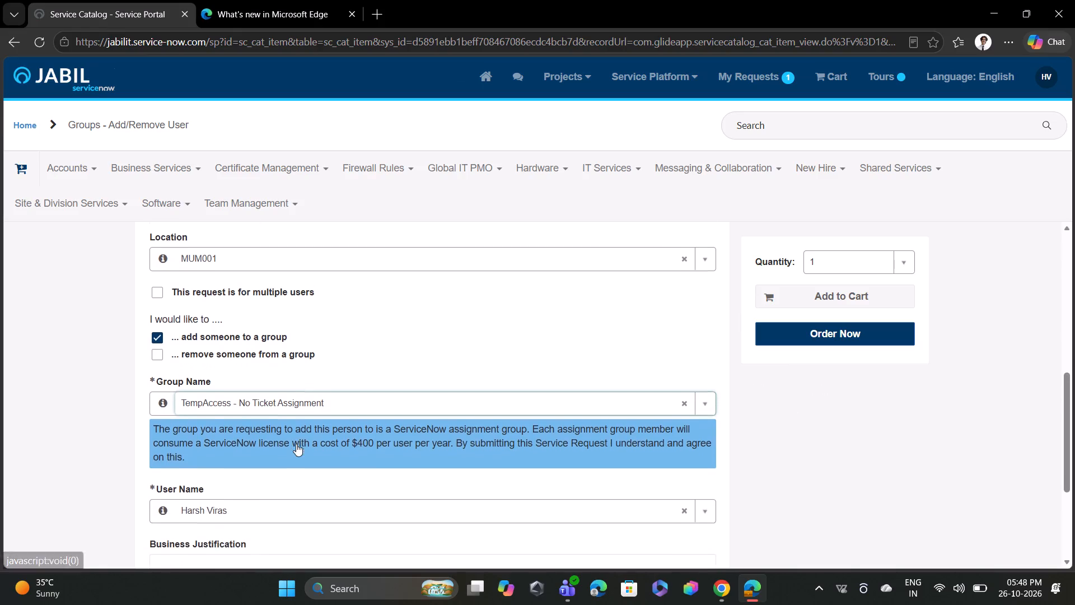
scroll(296, 444, down, 1)
click(247, 353)
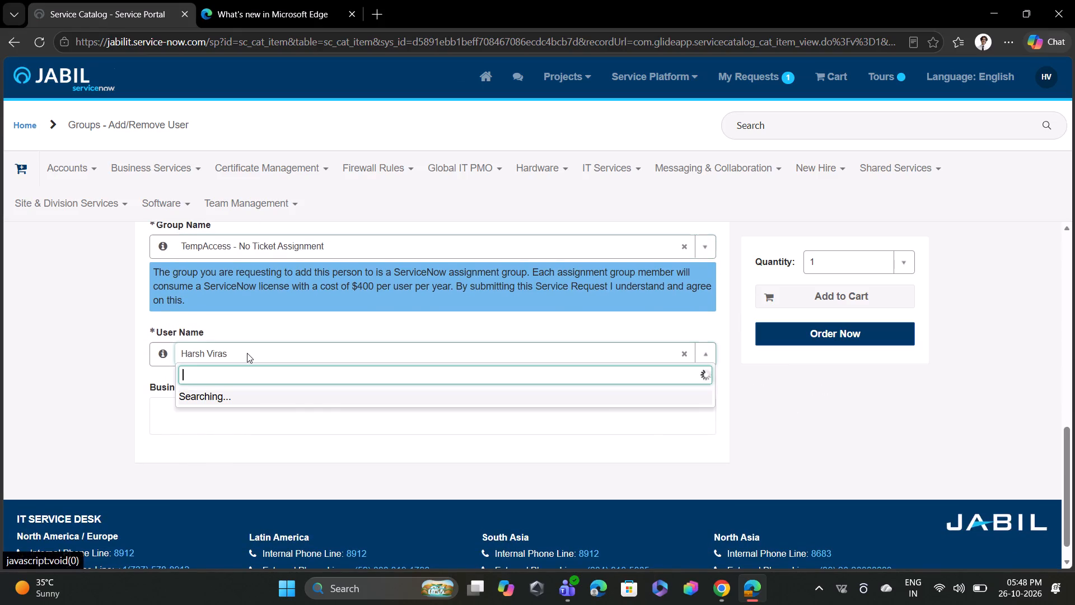
scroll(247, 353, up, 3)
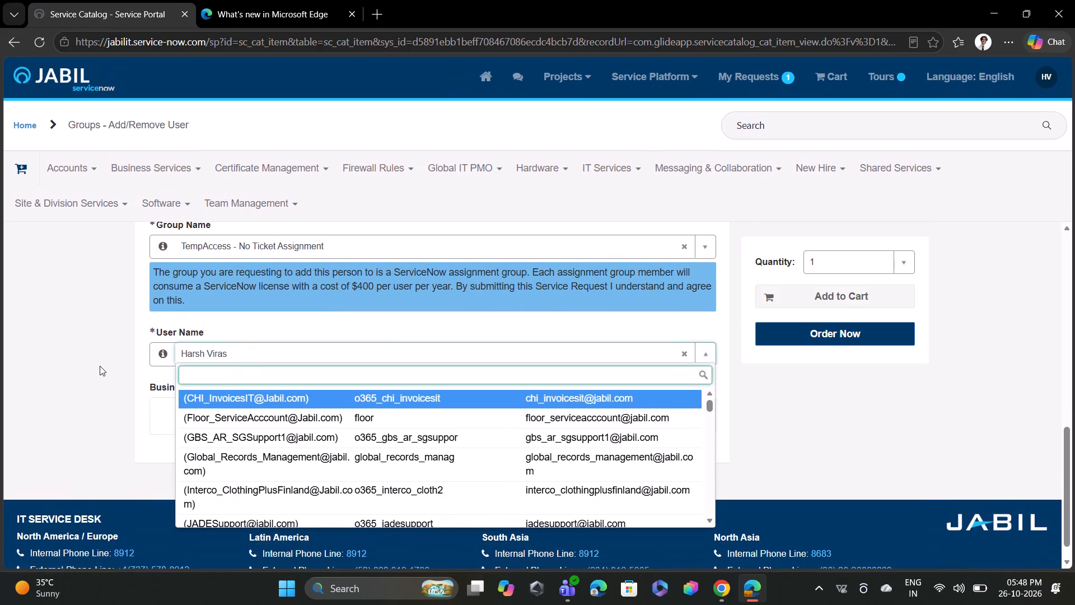
scroll(100, 366, up, 1)
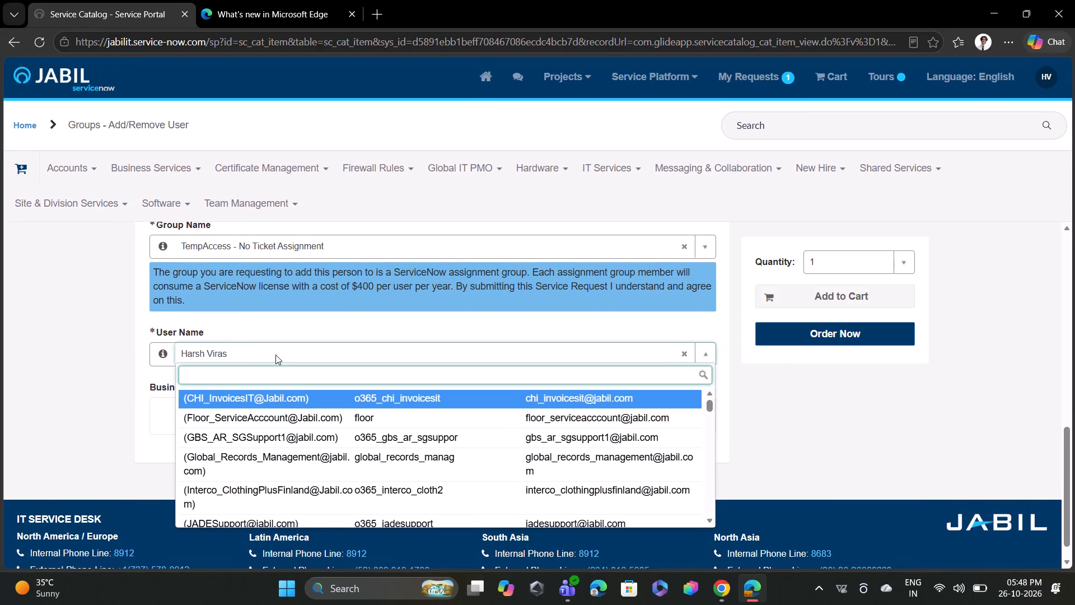
click(275, 355)
scroll(363, 525, up, 1)
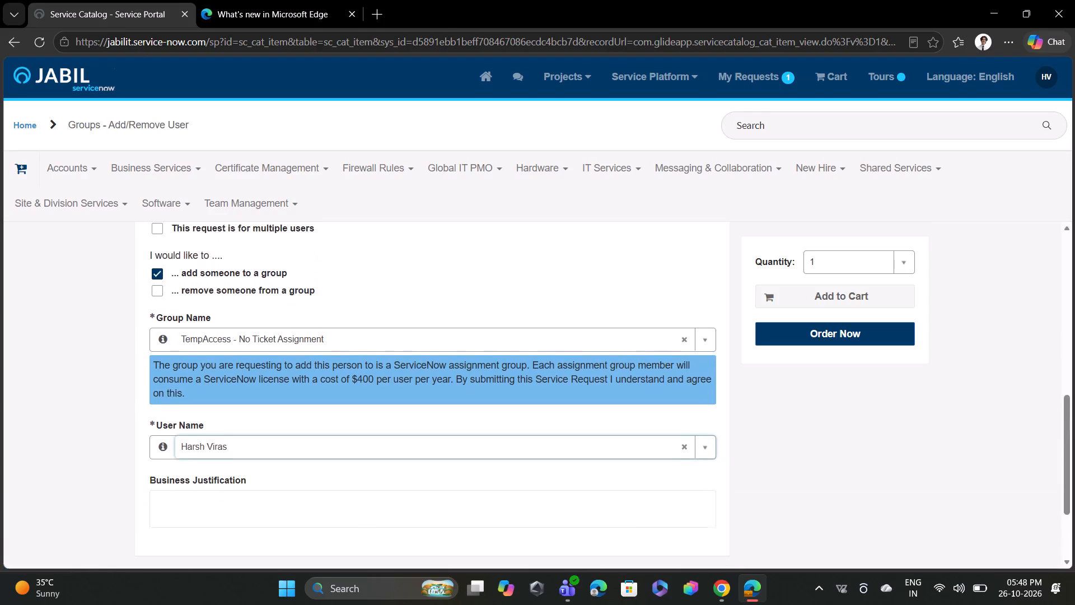
scroll(363, 525, up, 1)
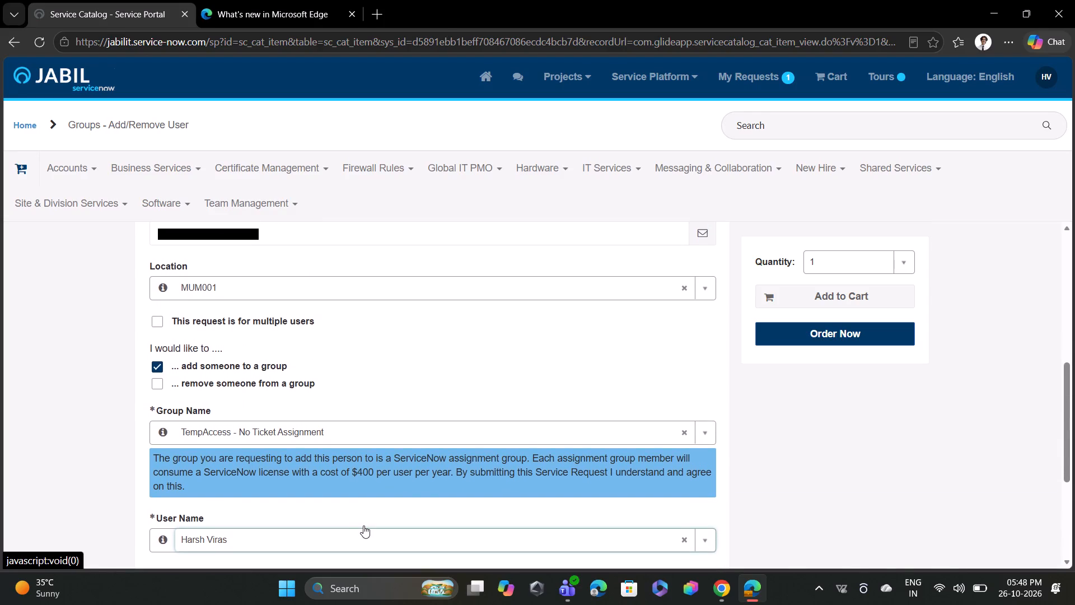
Review the whole Groups - Add/Remove User form, from General Request Information down to the Business Justification field.
scroll(363, 525, up, 1)
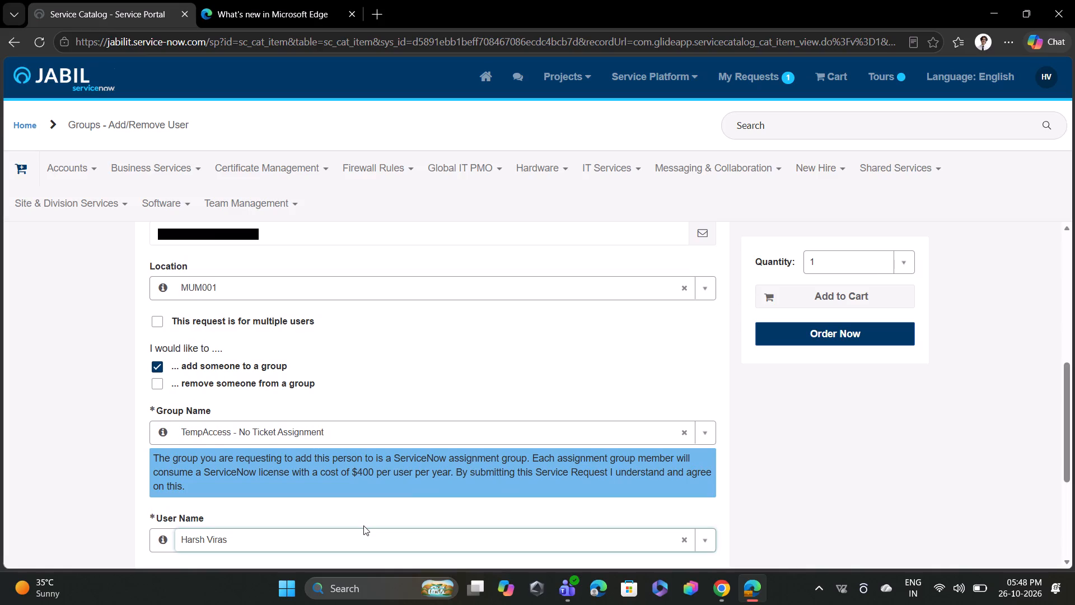
scroll(363, 525, up, 6)
scroll(363, 525, down, 1)
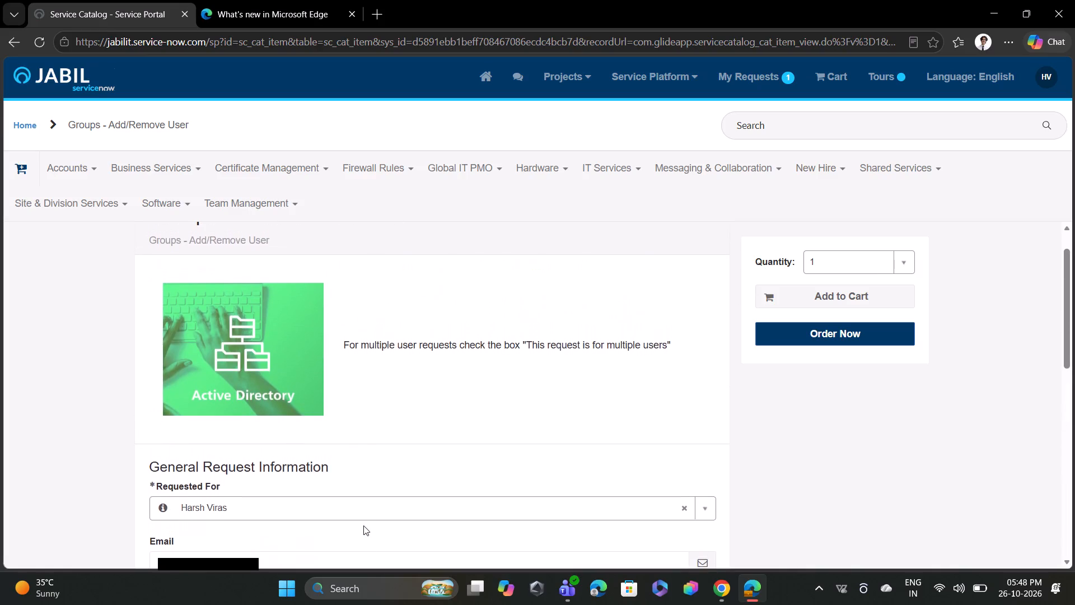
scroll(363, 525, down, 1)
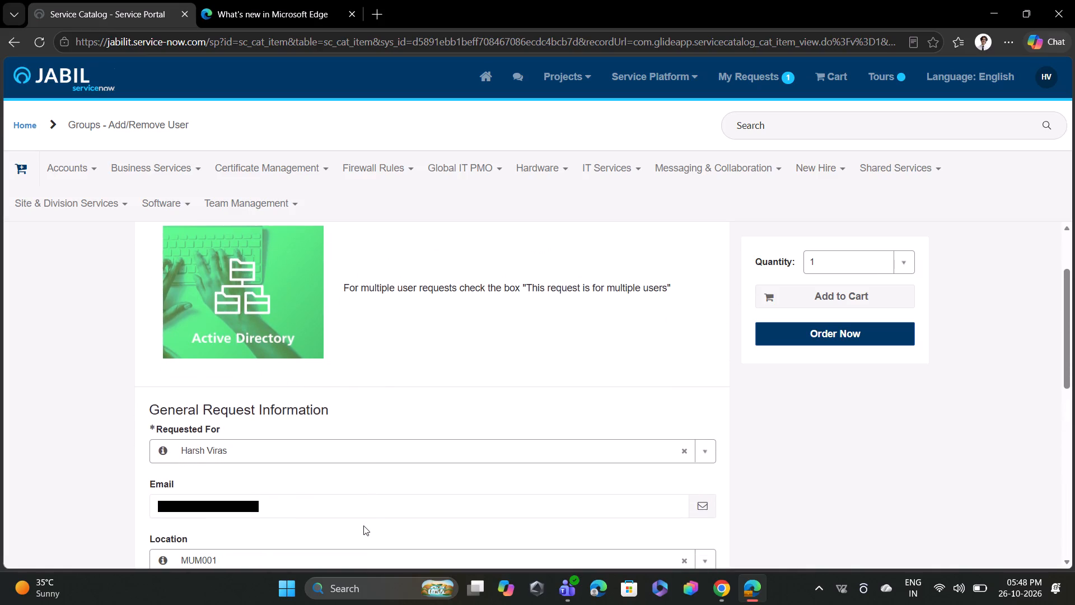
scroll(363, 525, up, 2)
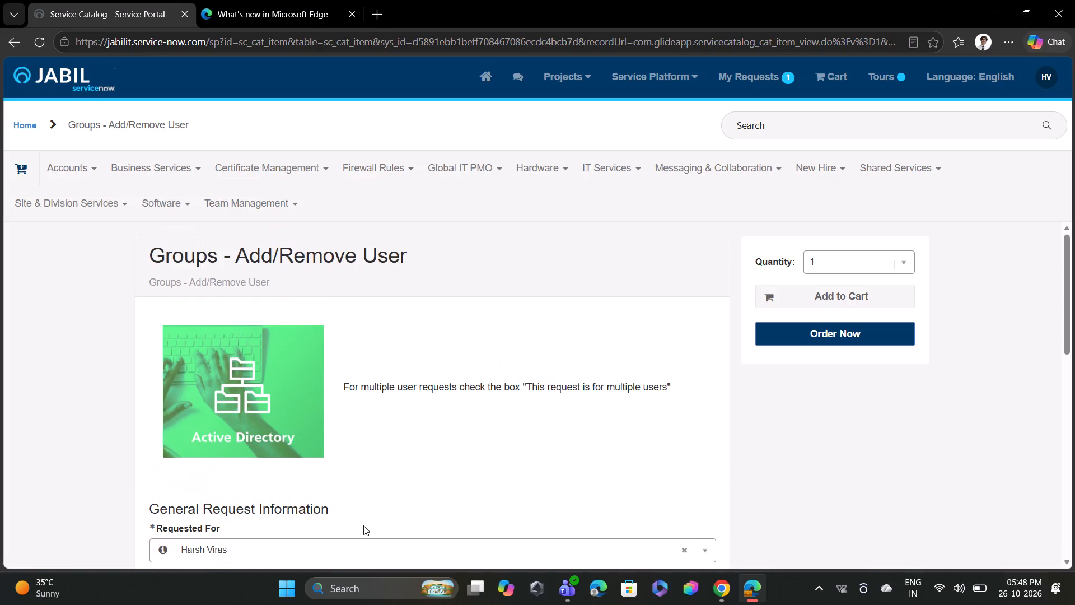
scroll(363, 525, down, 3)
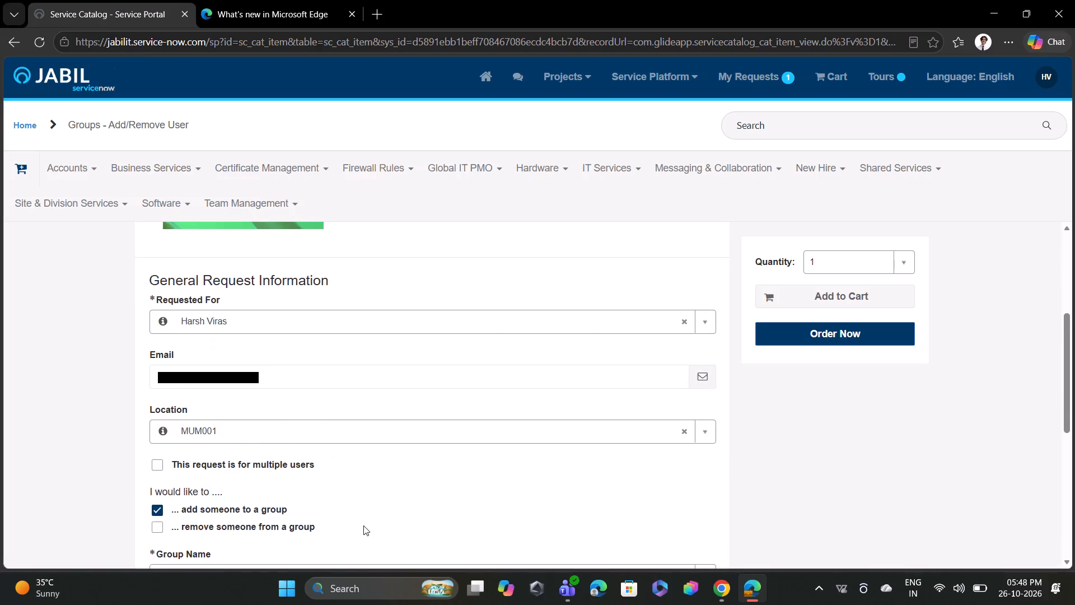
scroll(363, 525, down, 3)
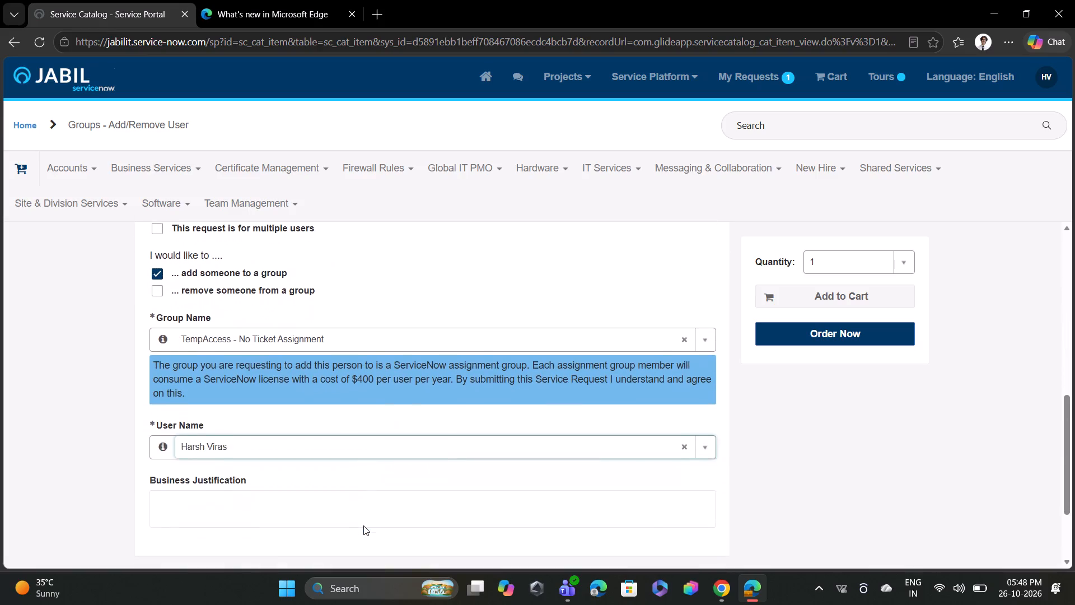
scroll(363, 525, down, 1)
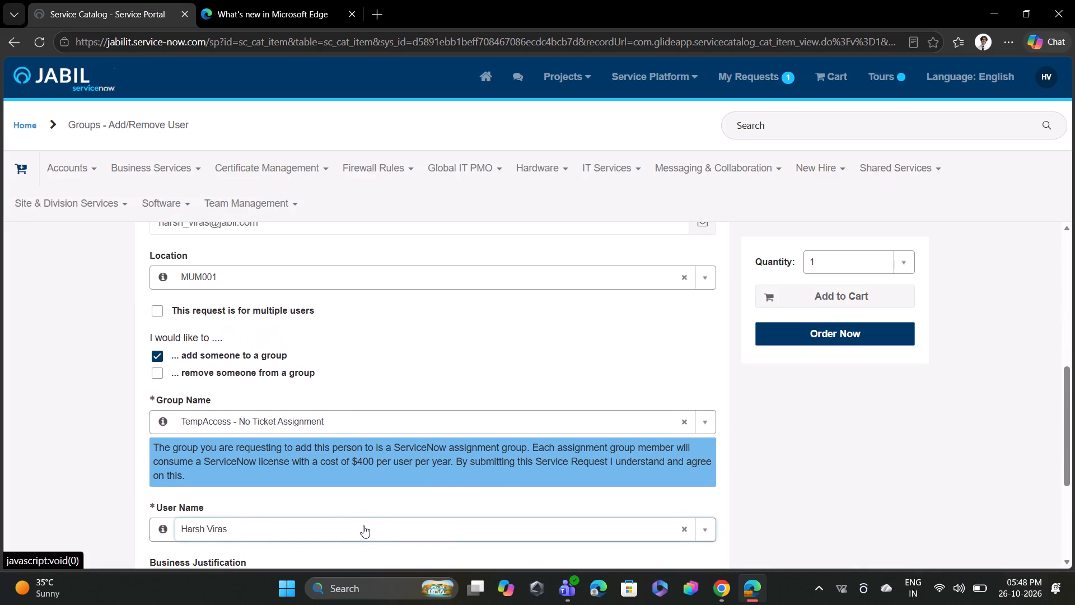
Capture a screenshot of the form area from the Location field down to the User Name field.
key(Print)
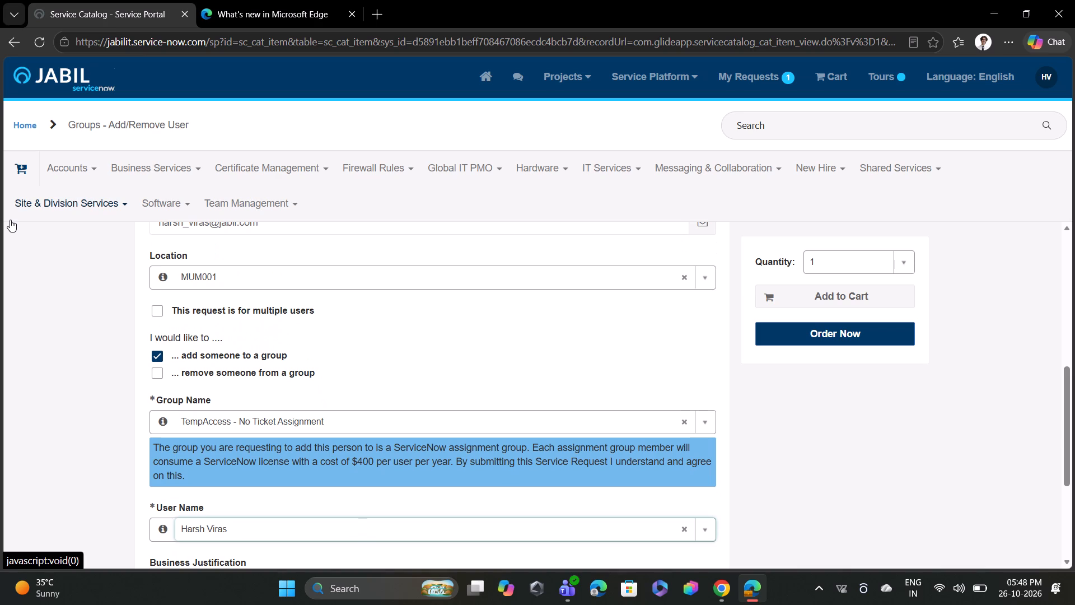
drag(129, 217, 778, 569)
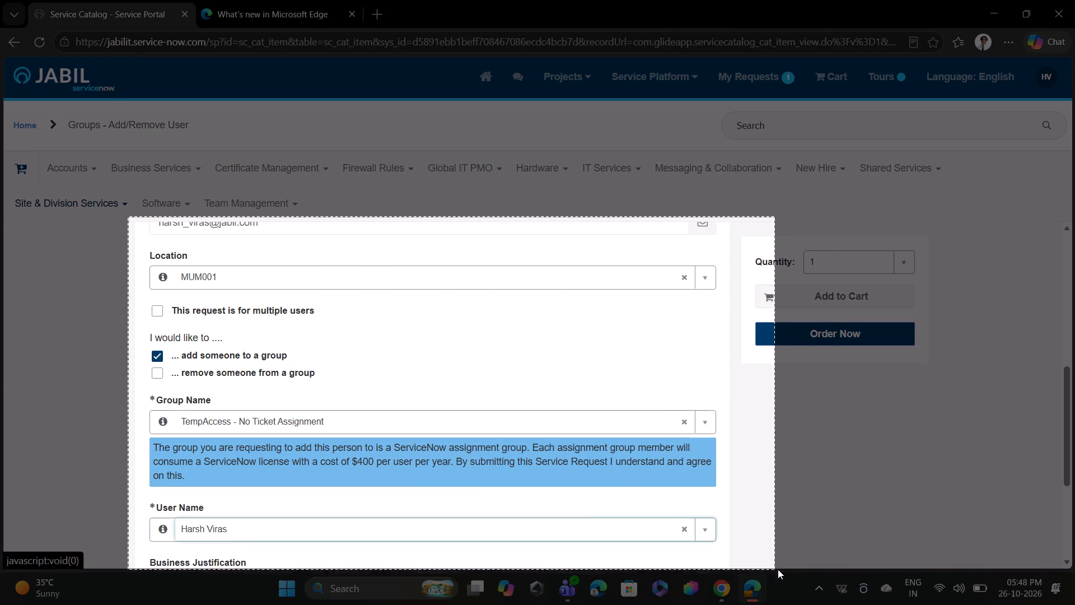
drag(778, 569, 730, 561)
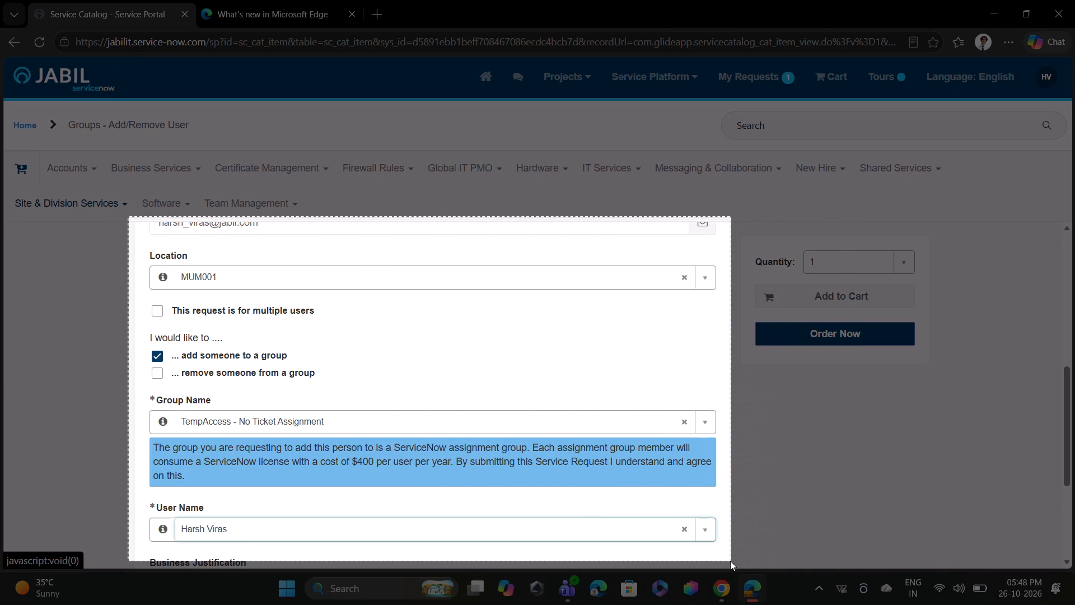
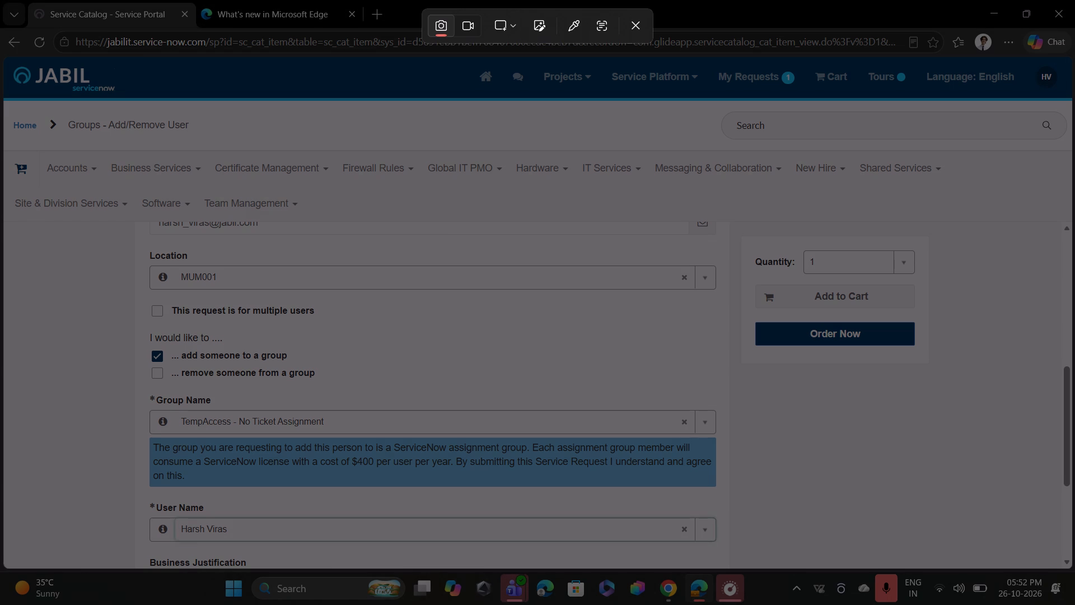
Capture a screenshot of the form from the Location field down to the User Name field, including the adjacent Quantity and Order Now box.
drag(108, 219, 748, 550)
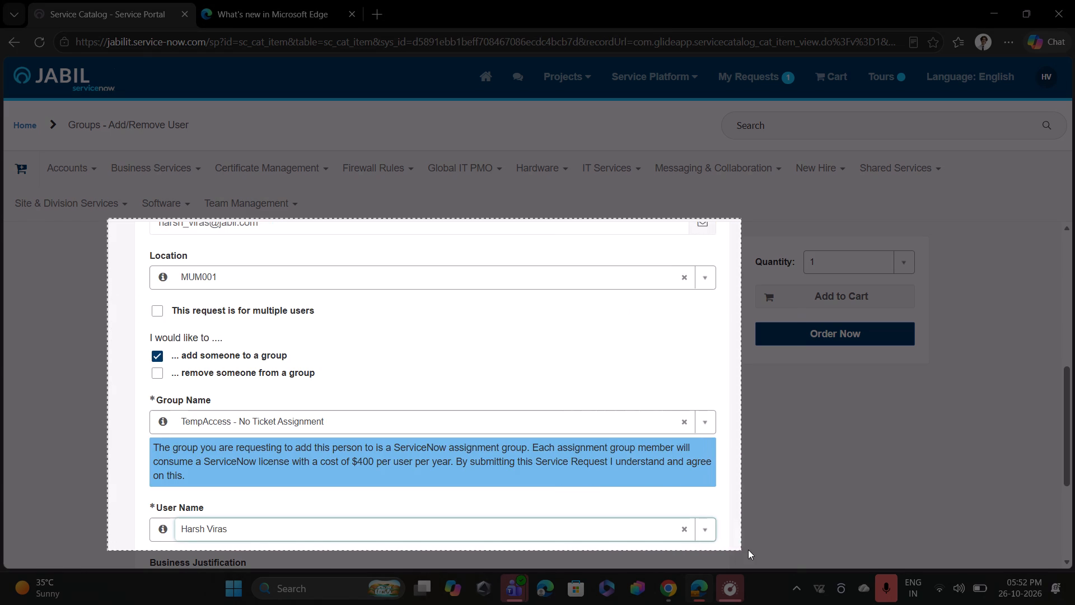
drag(748, 550, 984, 555)
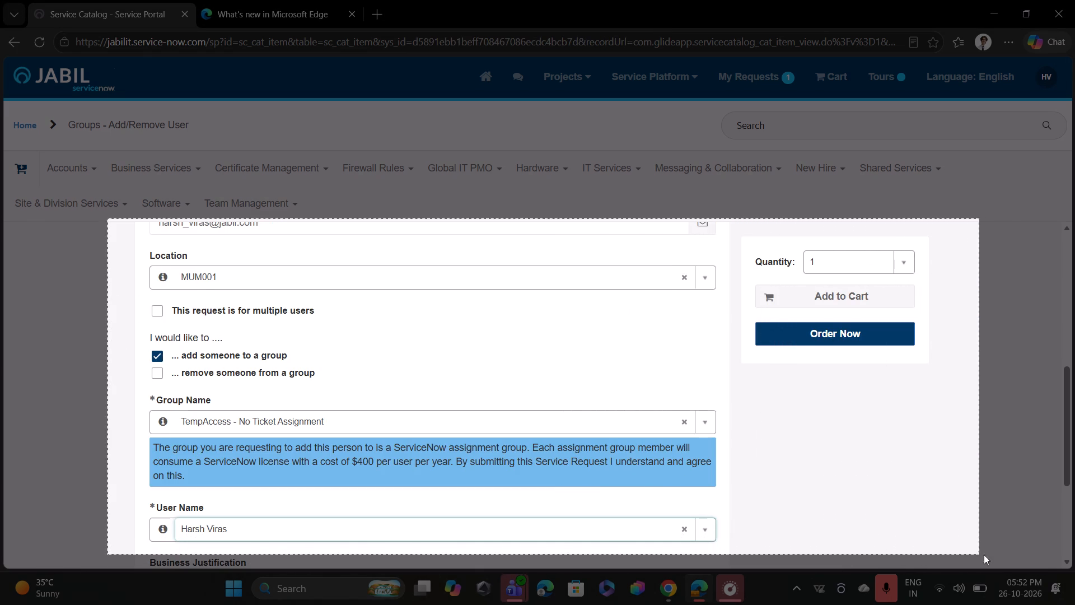
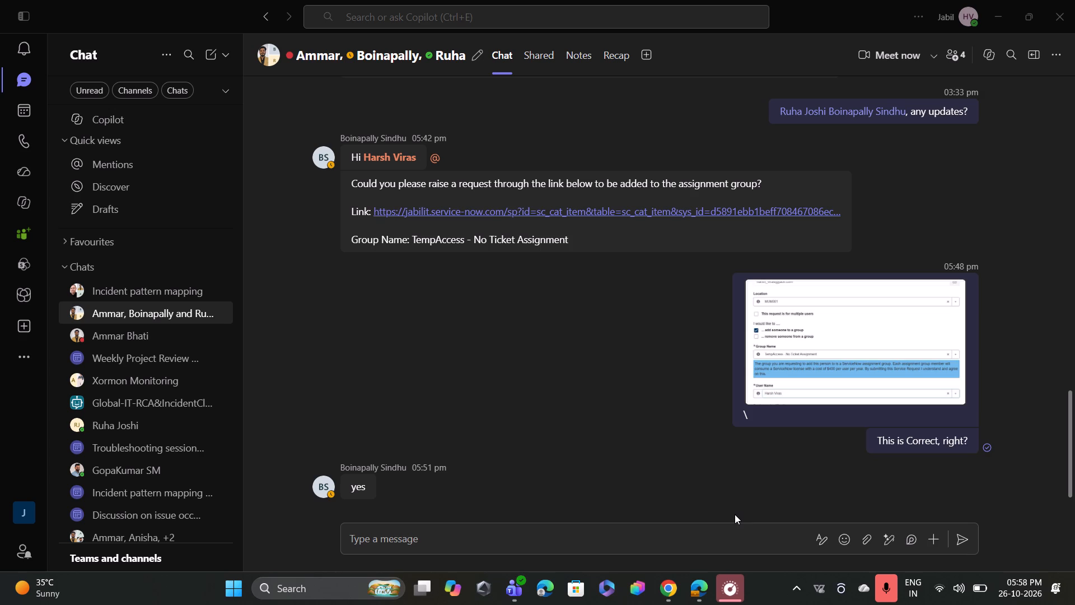
Review the group chat messages about the ServiceNow role, the request link and the assignment group name.
scroll(378, 381, up, 4)
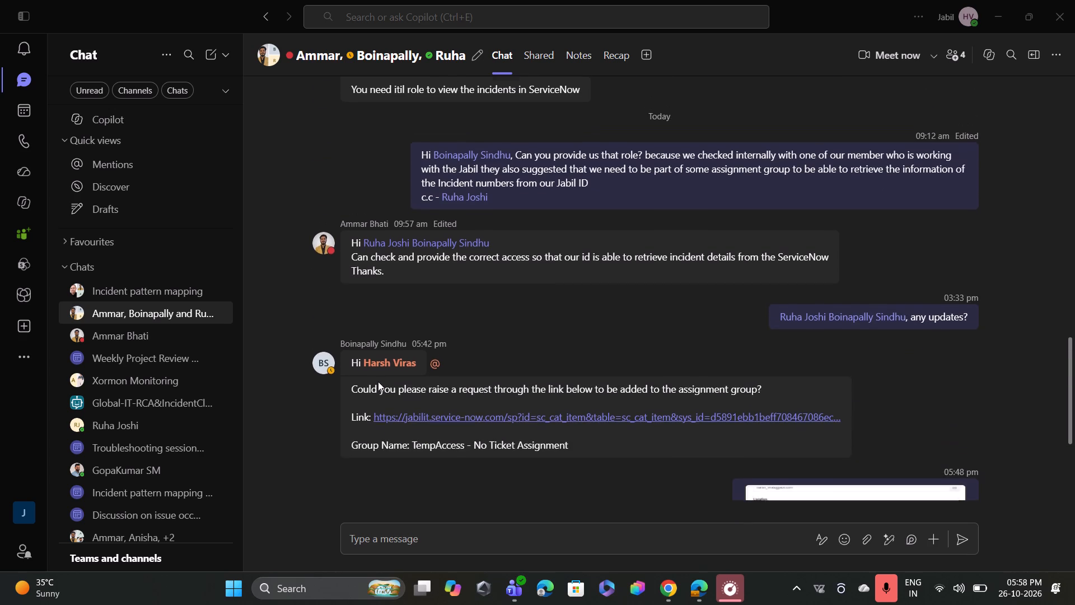
scroll(378, 381, up, 1)
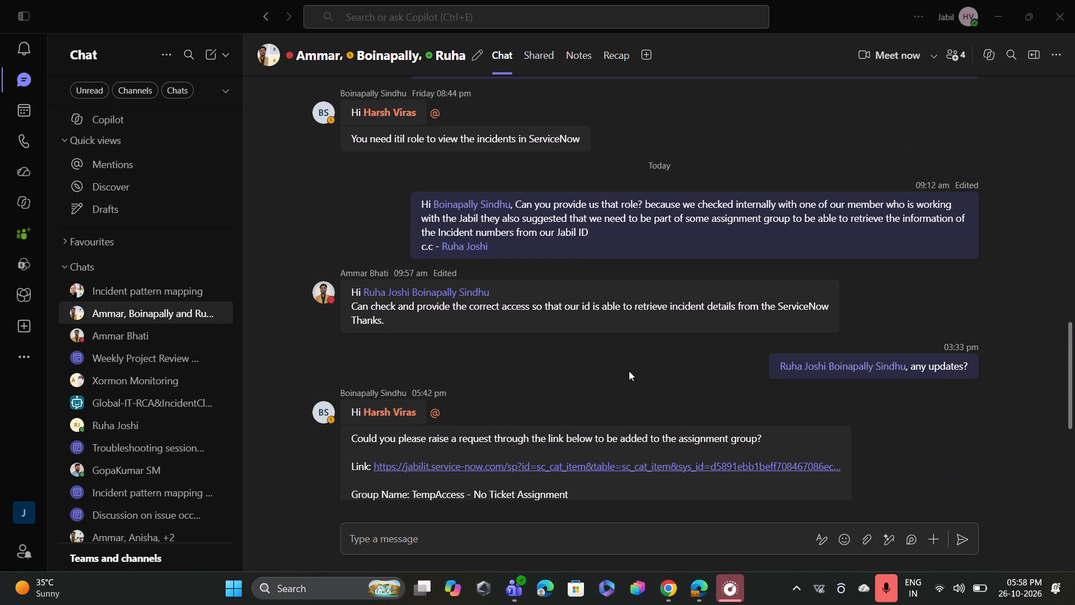
scroll(629, 371, down, 1)
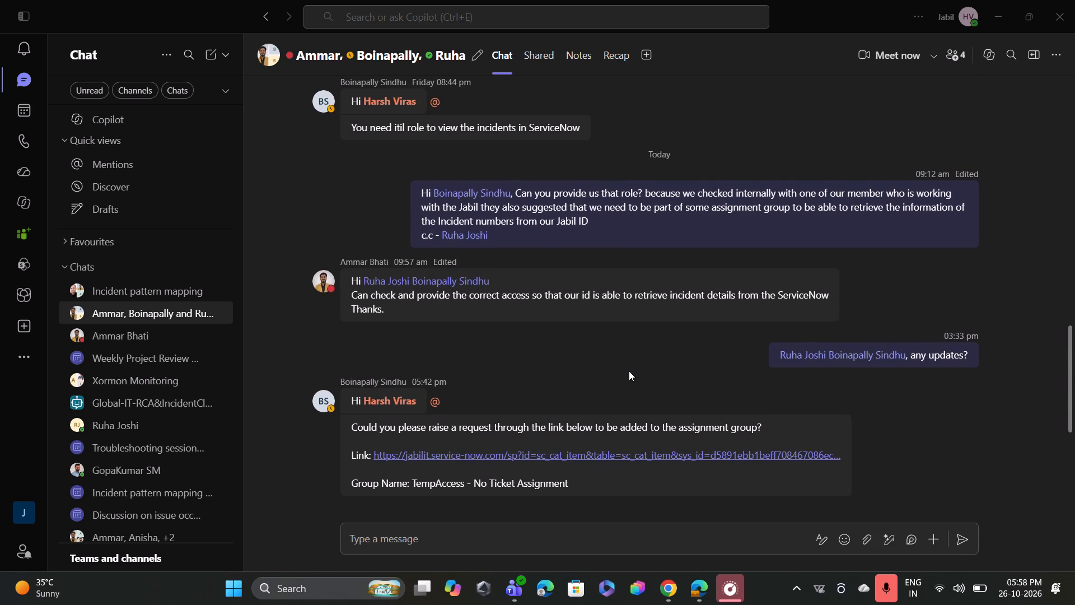
scroll(629, 371, down, 4)
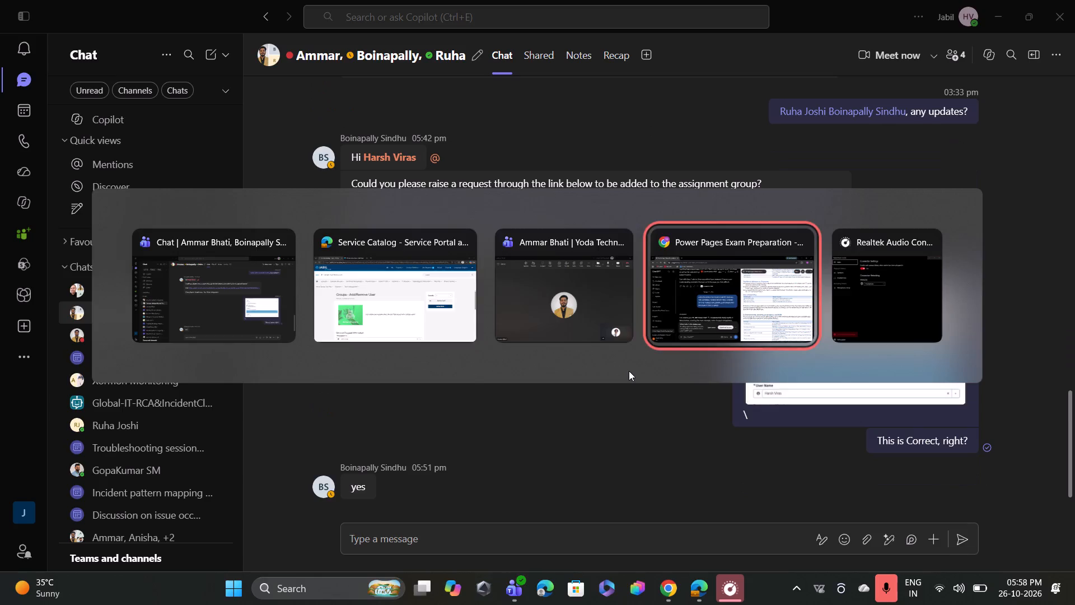
Switch to the ServiceNow request in Microsoft Edge and review the Groups - Add/Remove User form from Business Justification up to its heading.
scroll(629, 371, down, 6)
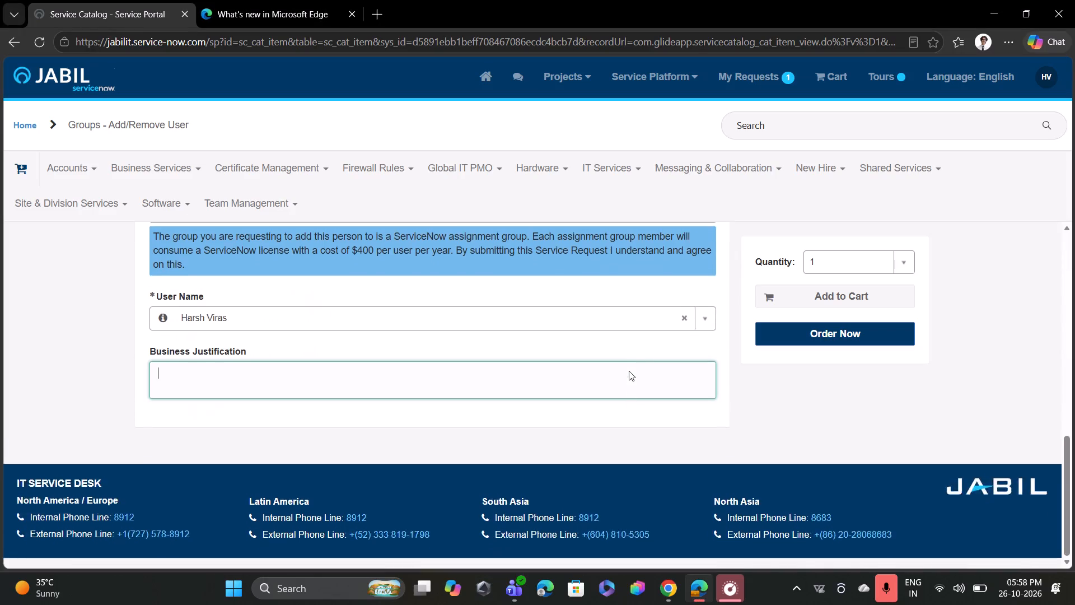
scroll(629, 371, up, 1)
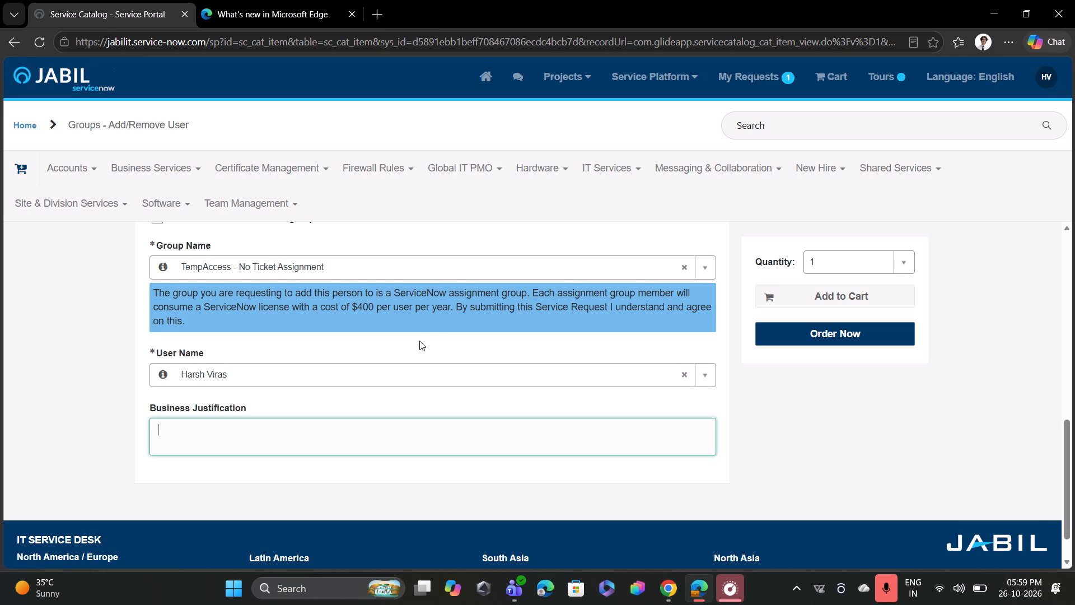
scroll(419, 341, up, 1)
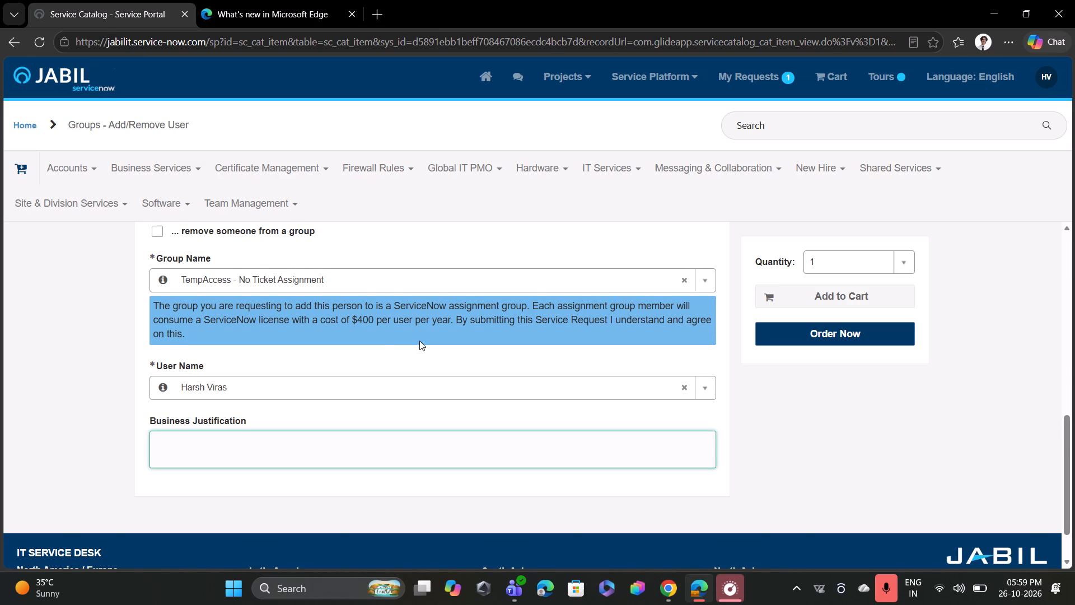
scroll(419, 341, down, 2)
scroll(340, 402, up, 2)
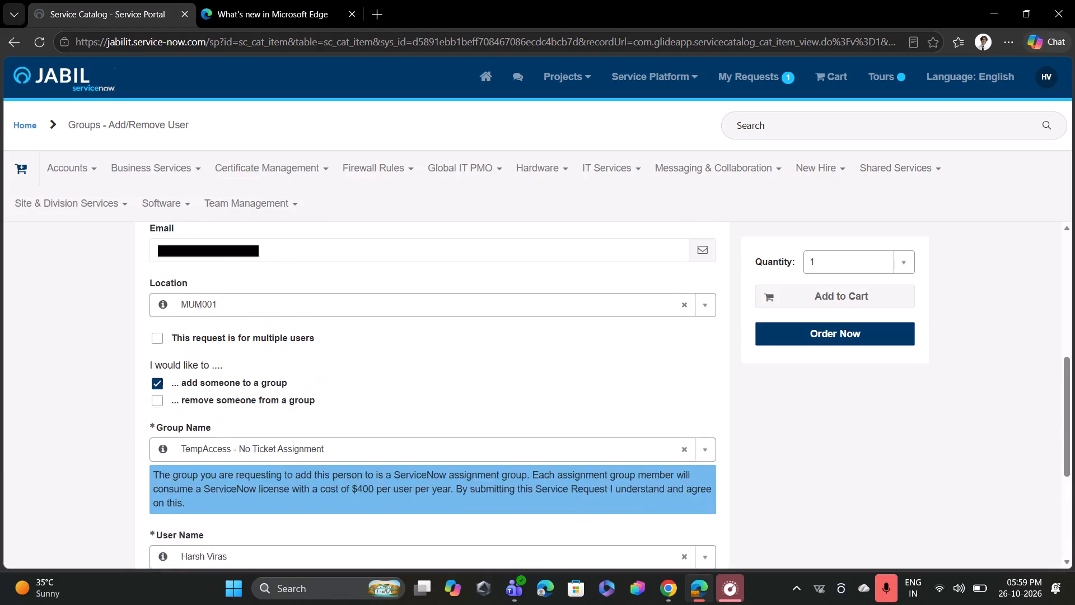
scroll(340, 402, up, 4)
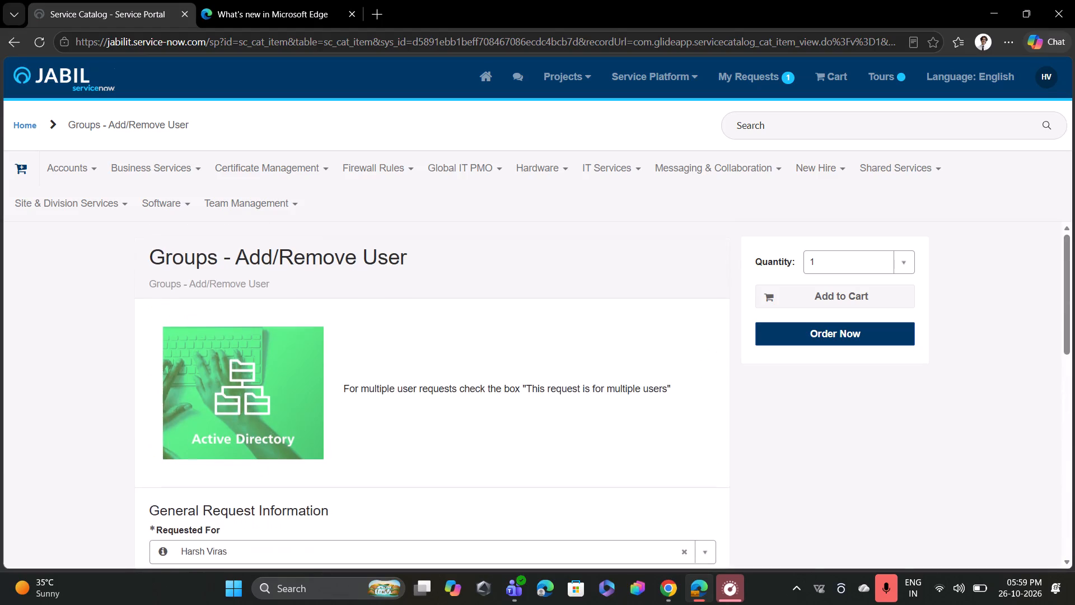
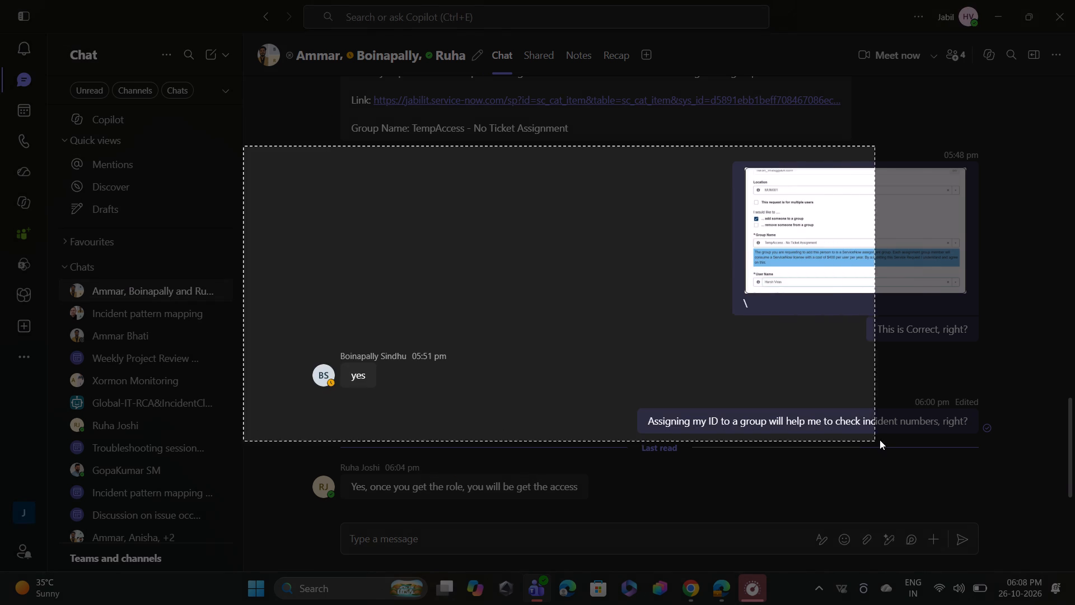
Capture a screen snip of the Teams group chat from the shared request form image down to the message compose box.
drag(880, 440, 1008, 573)
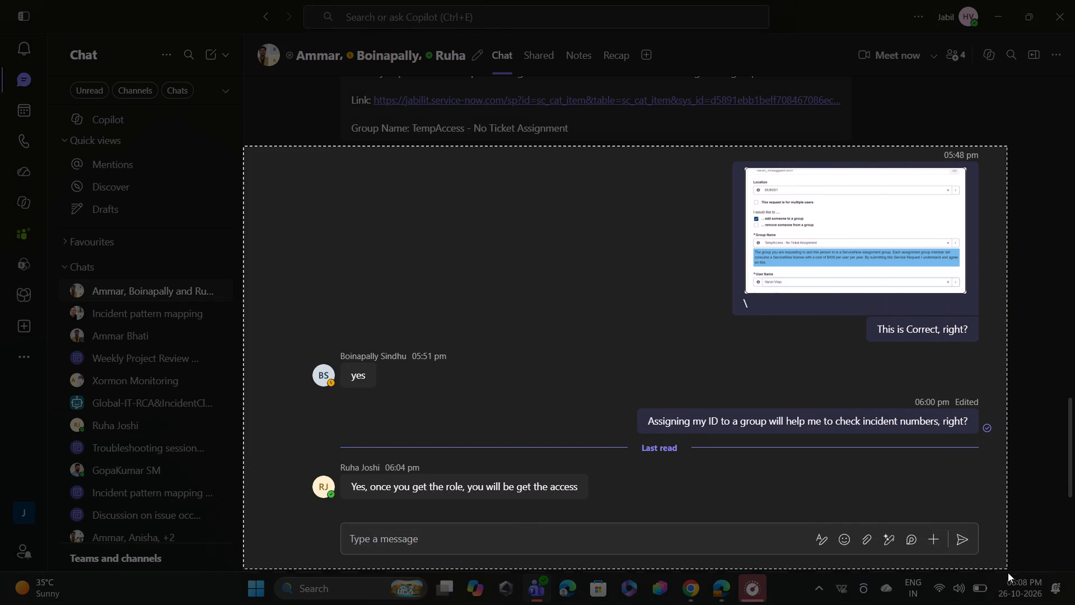
drag(1008, 573, 1040, 566)
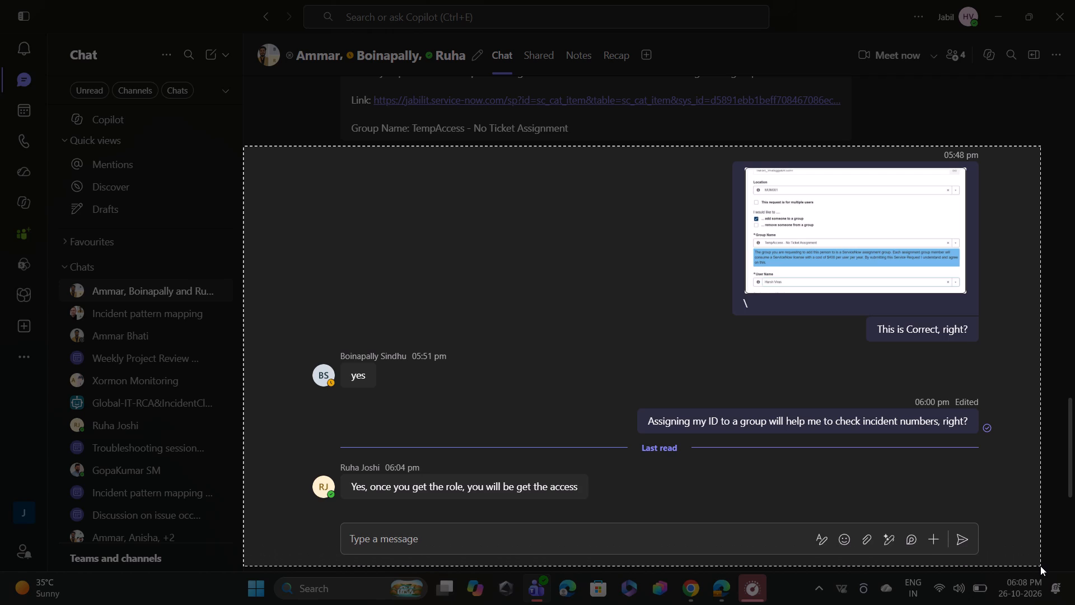
drag(1040, 566, 1074, 564)
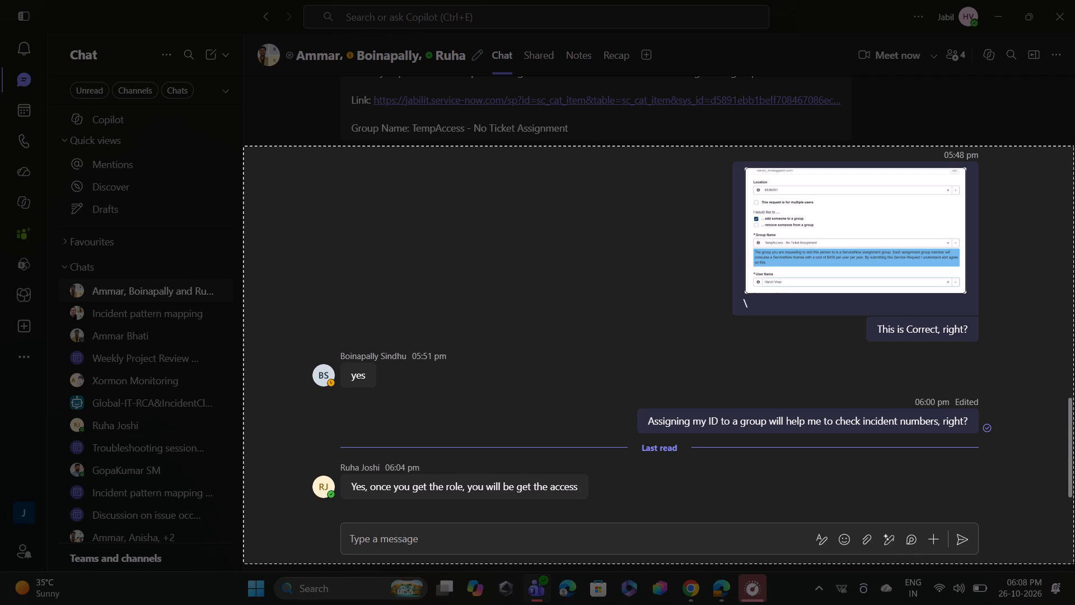
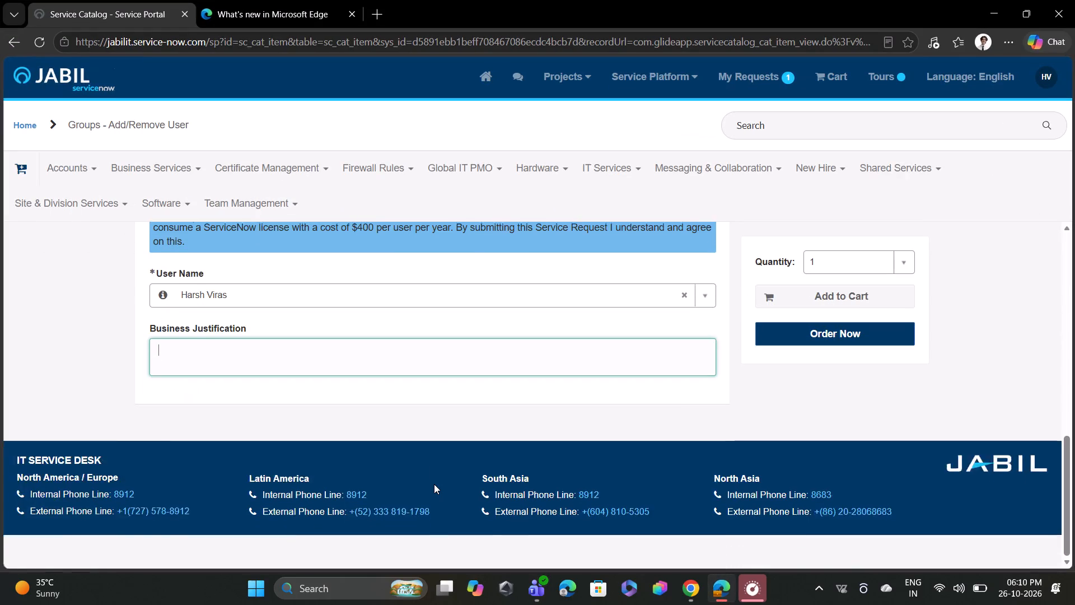
Order the Groups - Add/Remove User request for the TempAccess - No Ticket Assignment group in Edge and complete its checkout.
scroll(375, 446, up, 2)
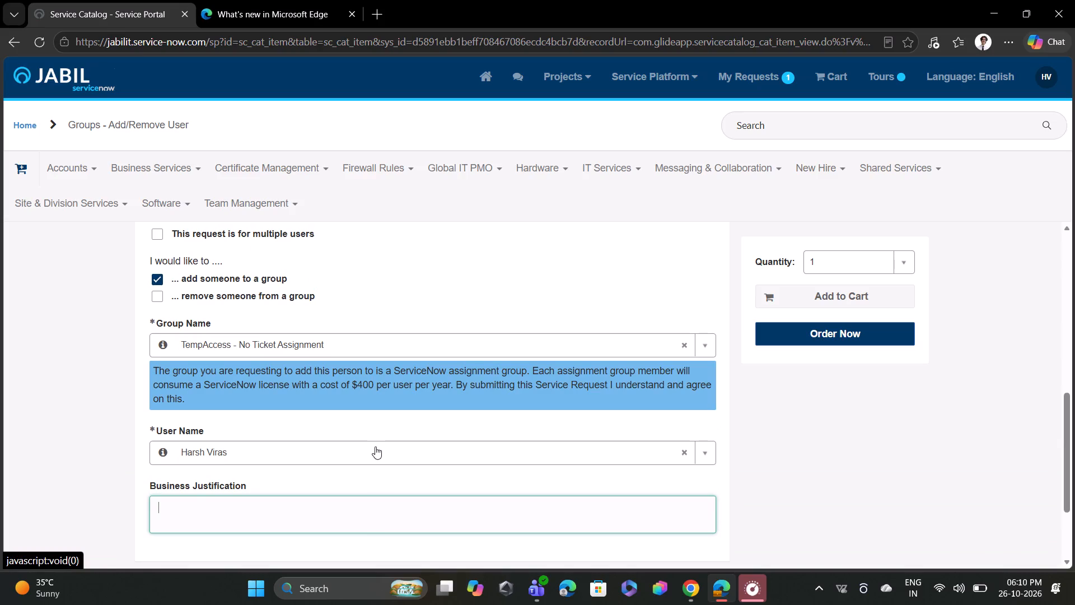
scroll(375, 446, up, 2)
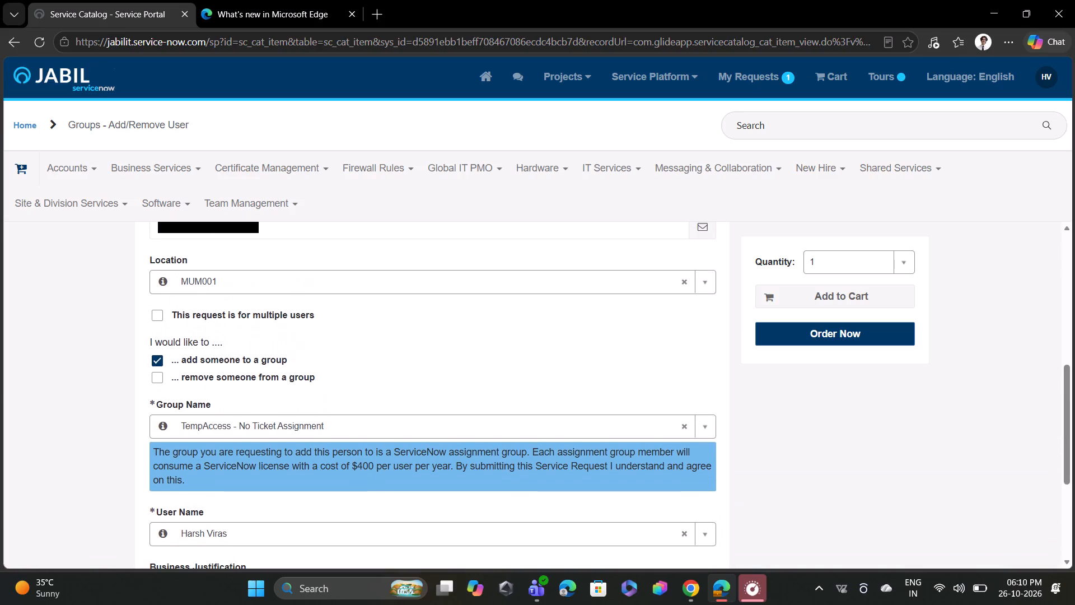
scroll(375, 446, up, 2)
scroll(299, 445, up, 7)
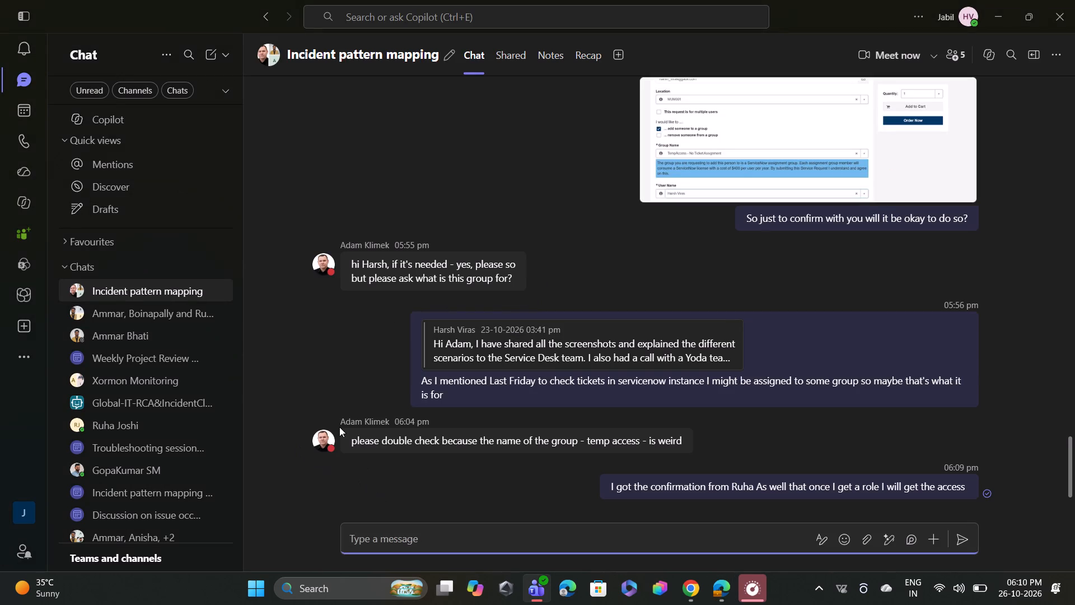
click(832, 336)
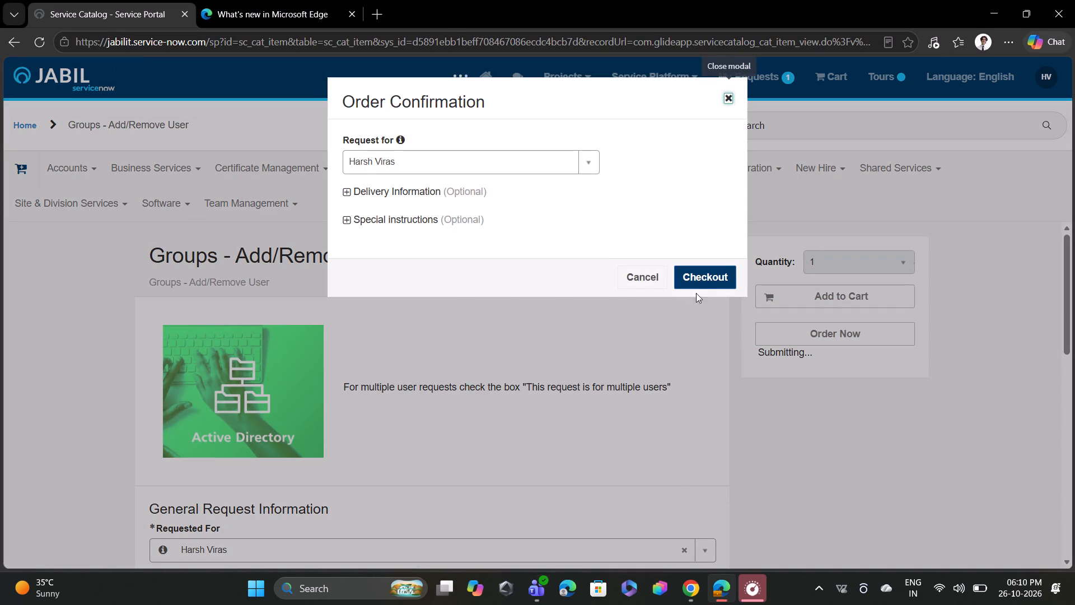
click(711, 274)
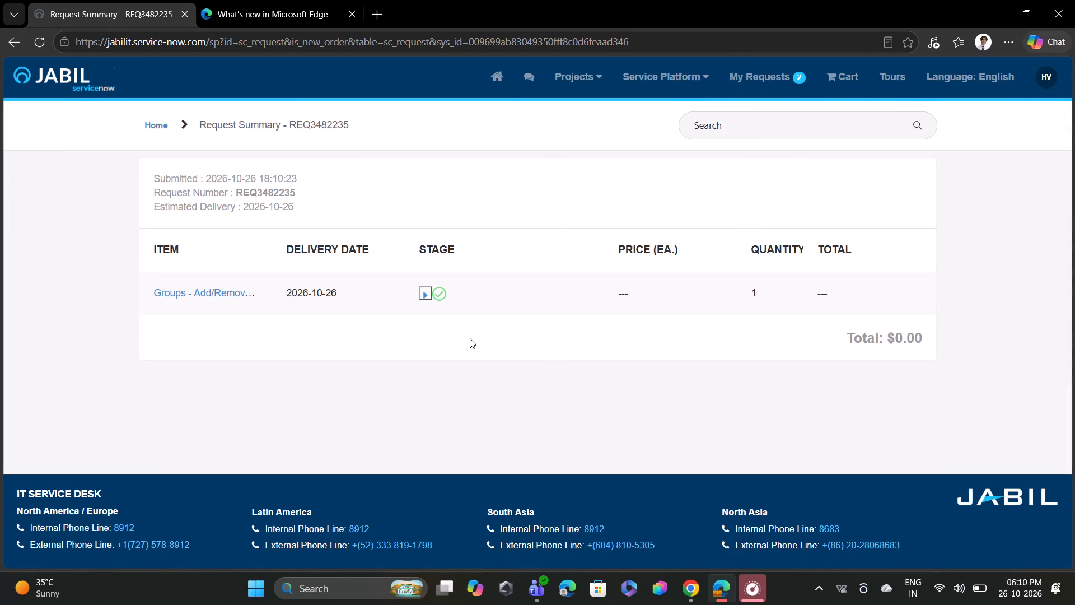
Expand the stage details of the Groups - Add/Remove User item in the request summary.
scroll(470, 338, up, 1)
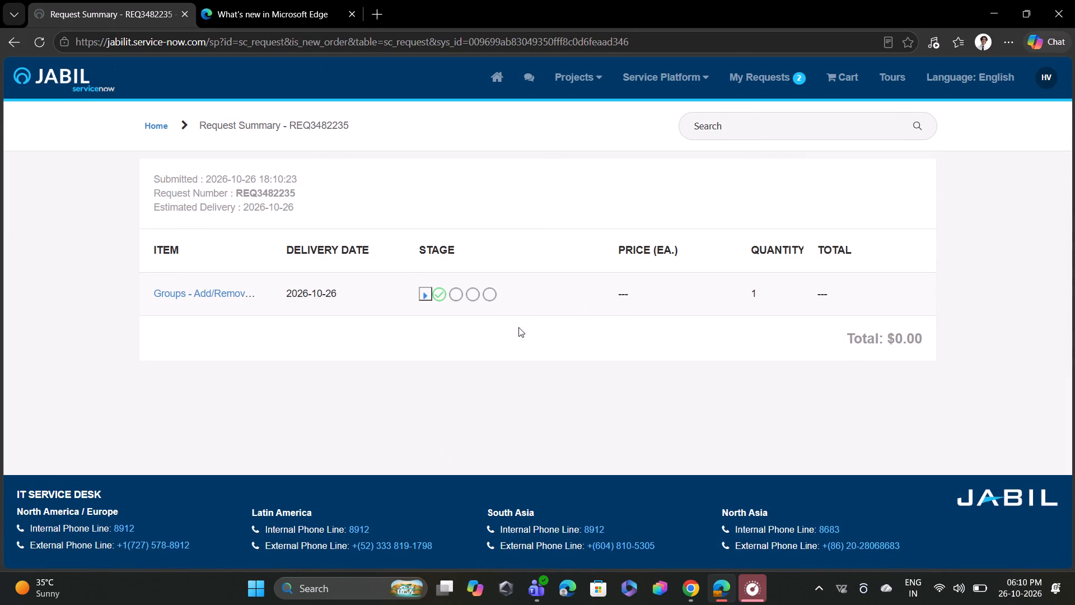
click(428, 294)
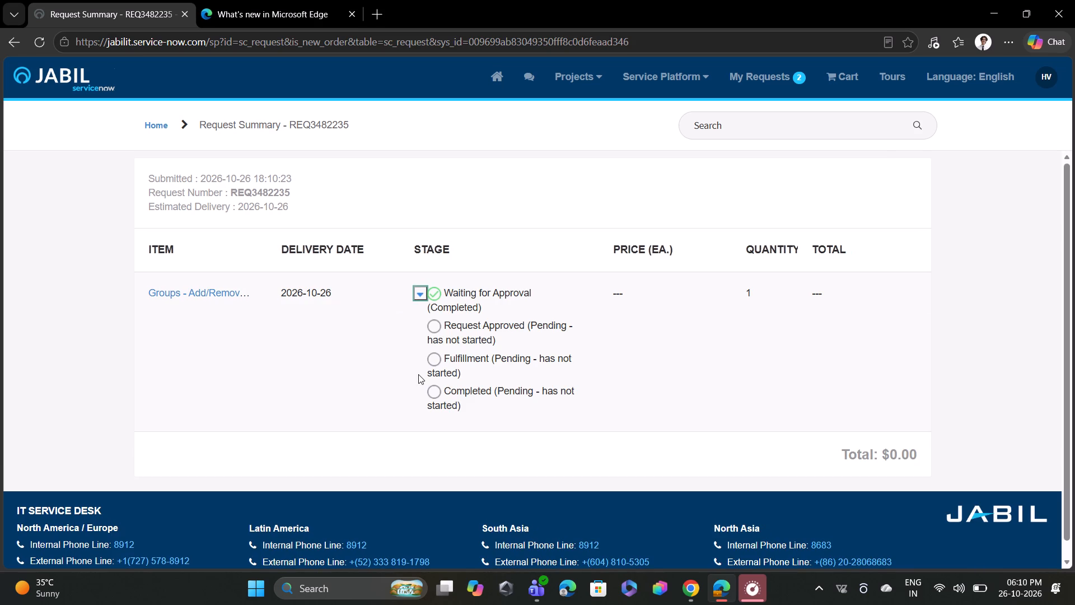
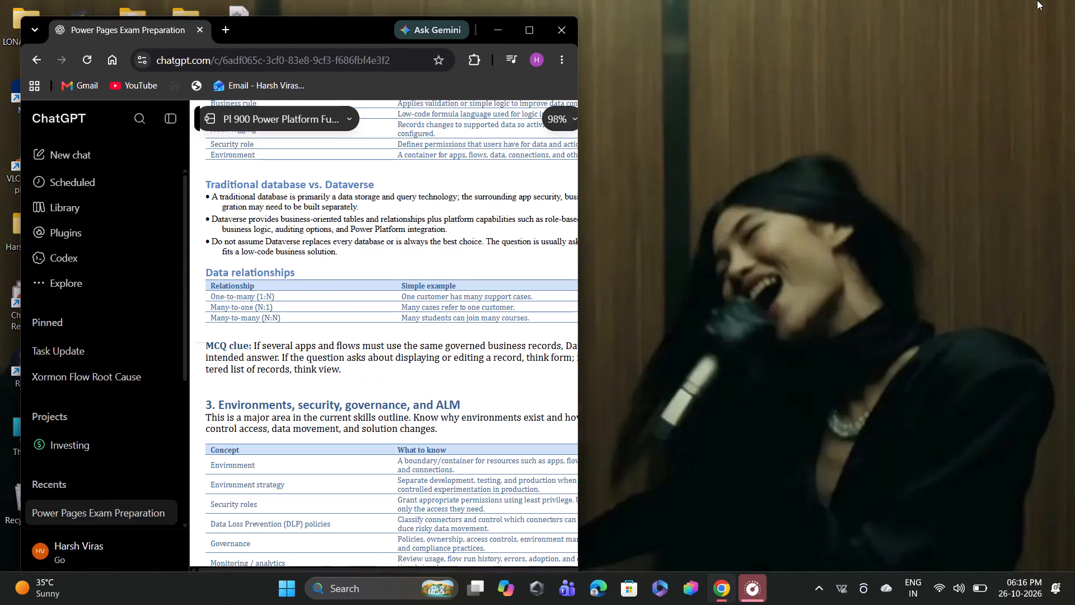
Close the Chrome window showing ChatGPT and the Realtek Audio Console window.
drag(541, 49, 557, 24)
click(557, 24)
click(557, 24)
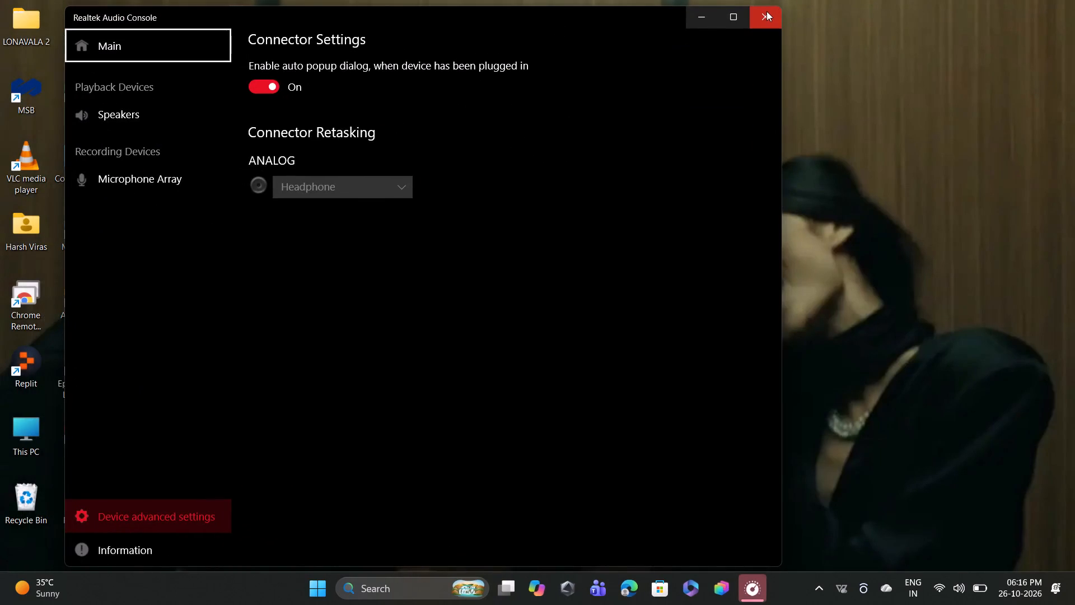
click(766, 11)
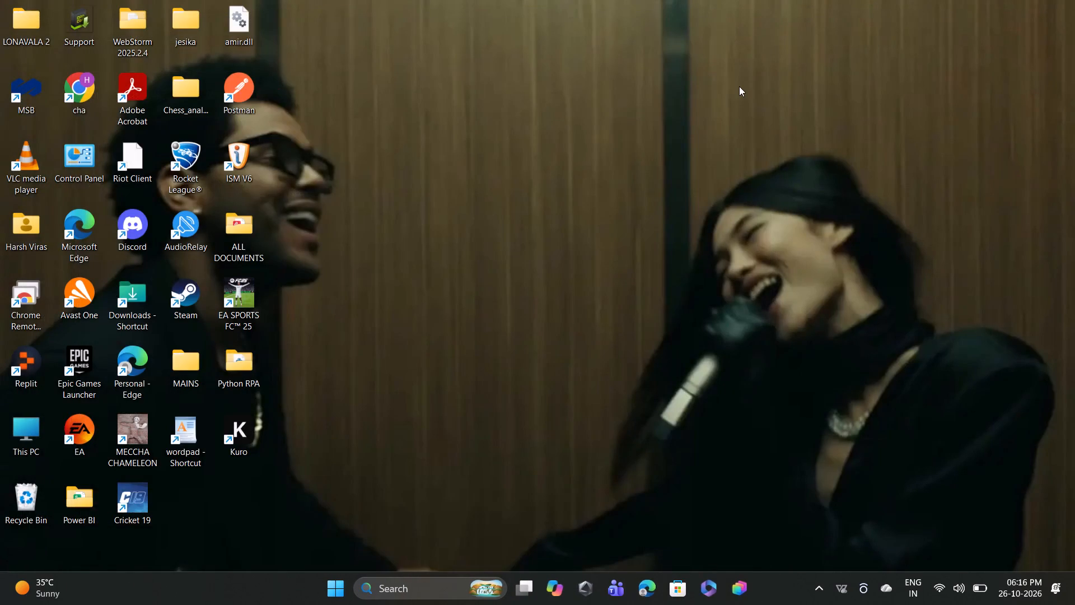
Shut down the Windows computer.
click(326, 581)
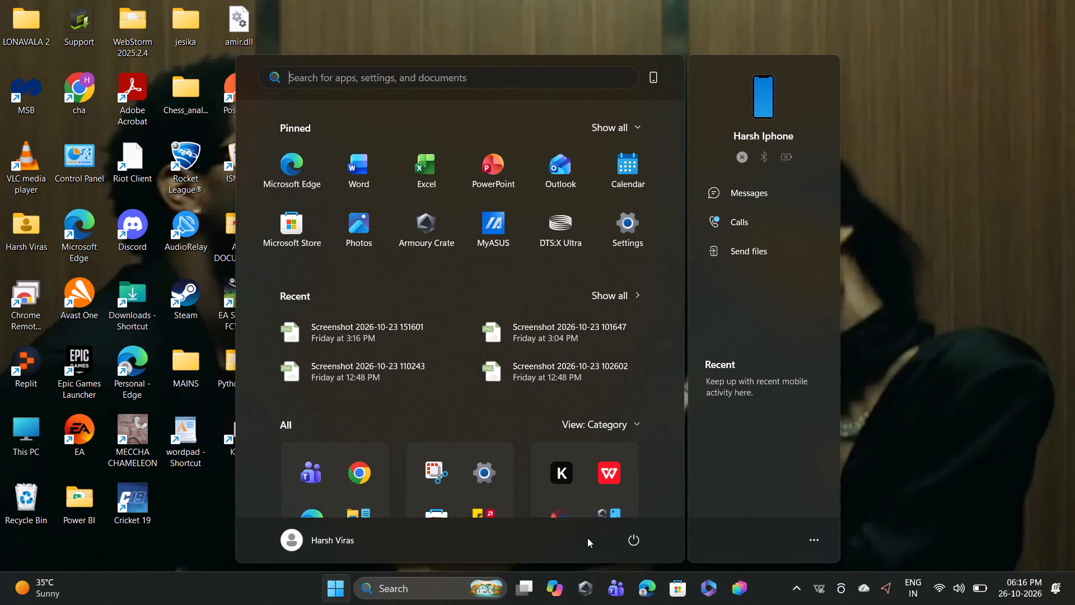
click(623, 531)
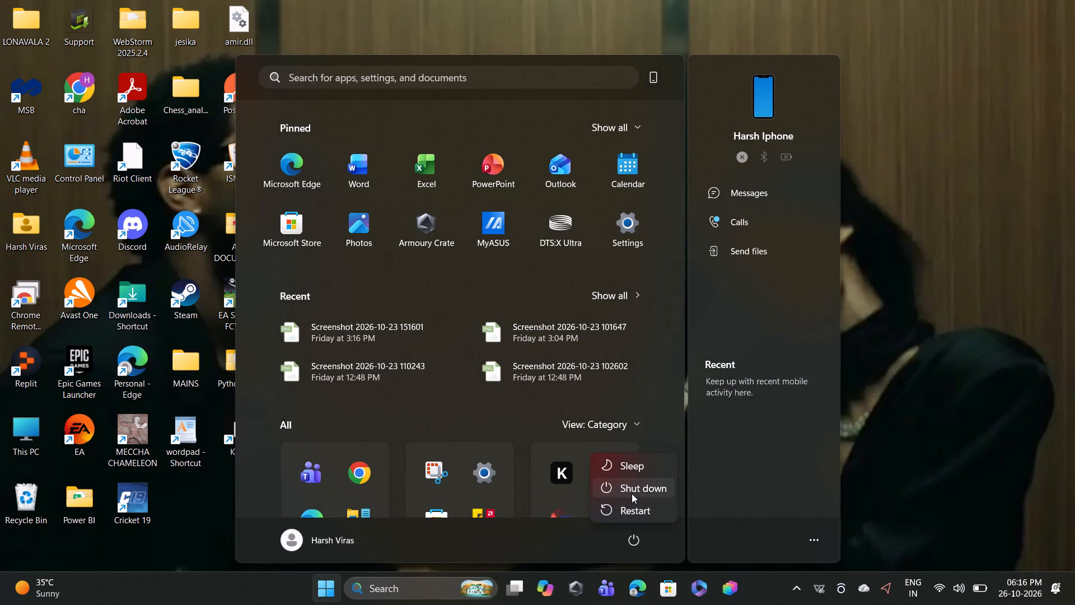
click(632, 494)
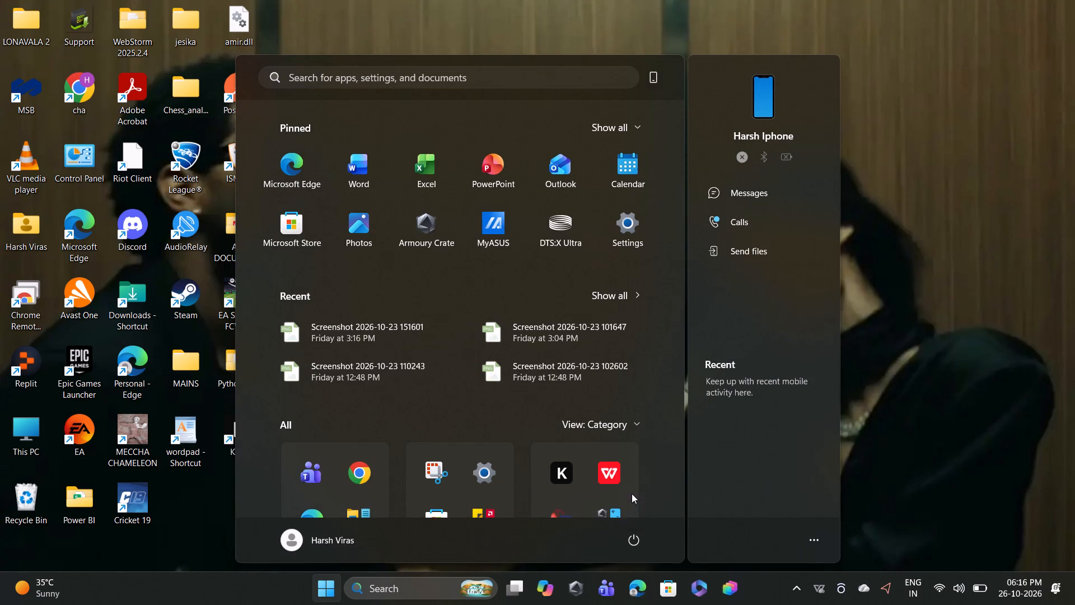